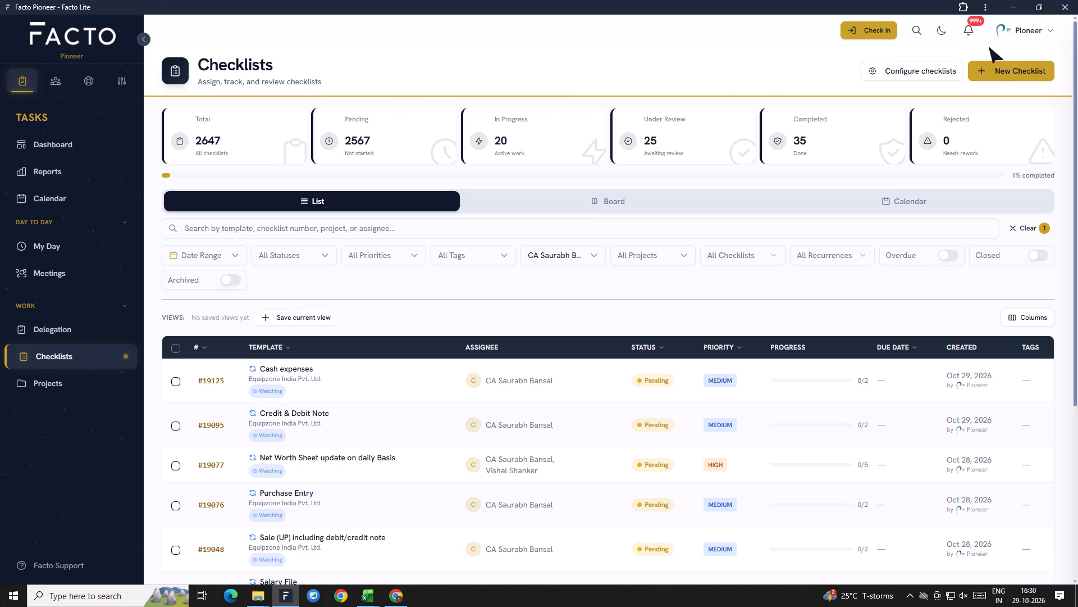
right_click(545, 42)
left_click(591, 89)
Display the checklists filtered by assignee in the Board view.
left_click(574, 208)
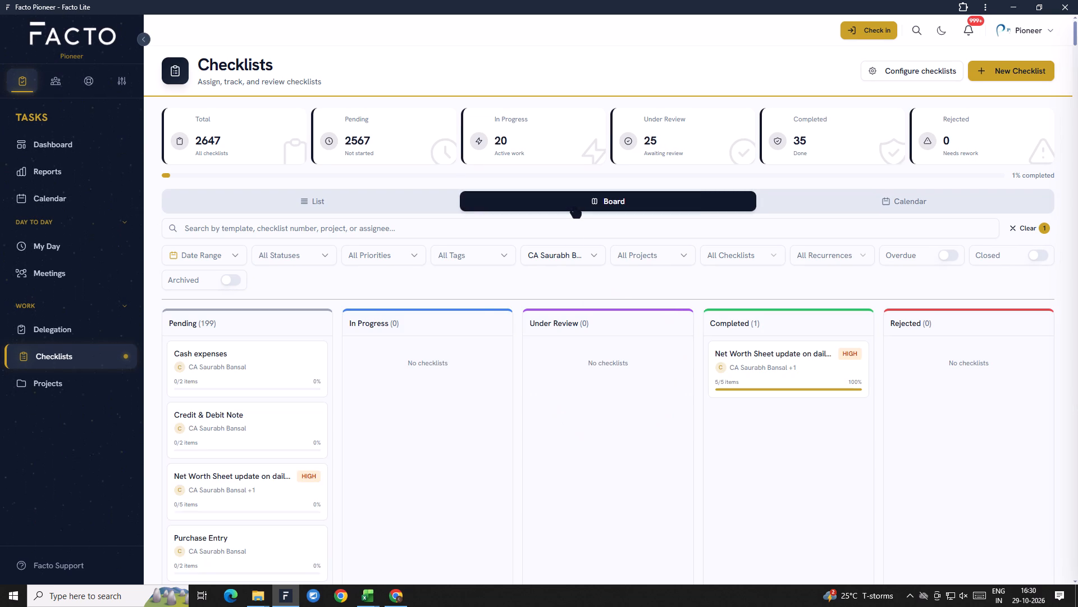
Open the Tasks dashboard and look over its sections, from the setup list and announcements down to Projects and Admin.
left_click(56, 150)
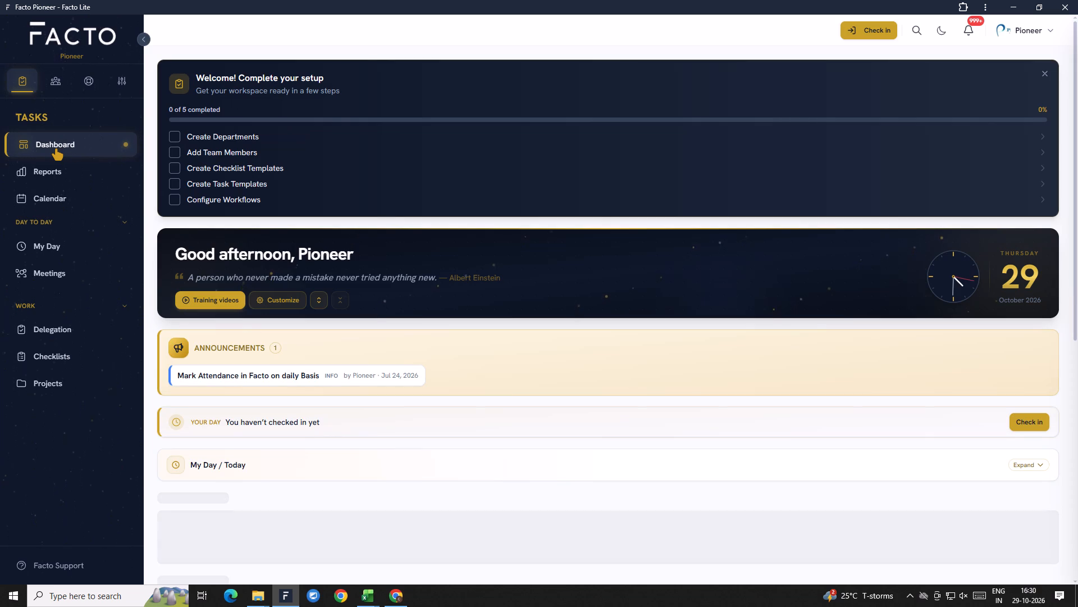
scroll(361, 322, "down", 7)
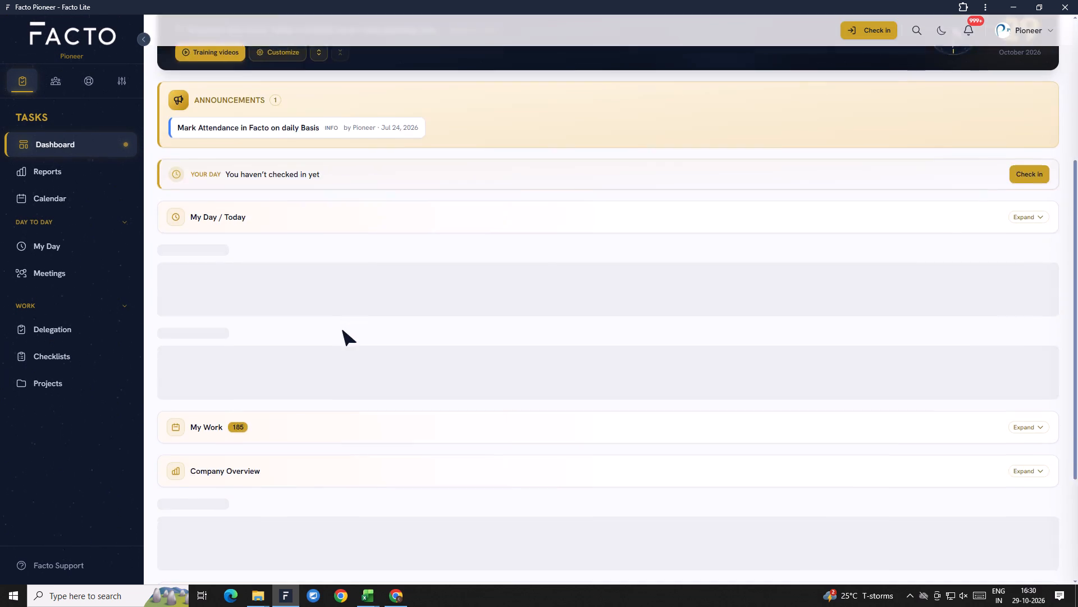
scroll(337, 327, "up", 7)
scroll(337, 350, "down", 7)
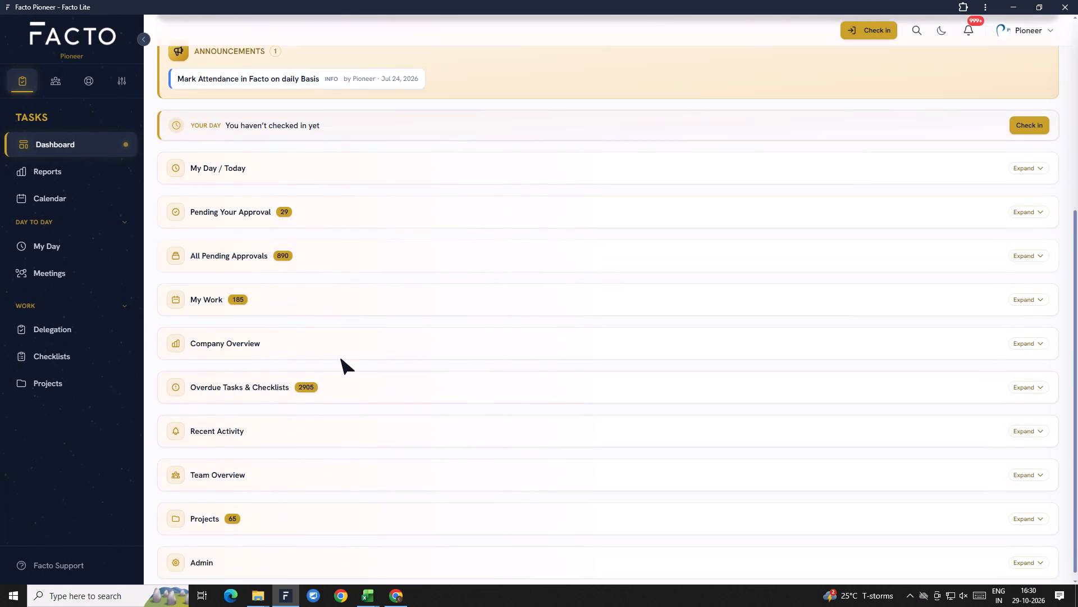
scroll(341, 359, "down", 2)
scroll(341, 359, "up", 4)
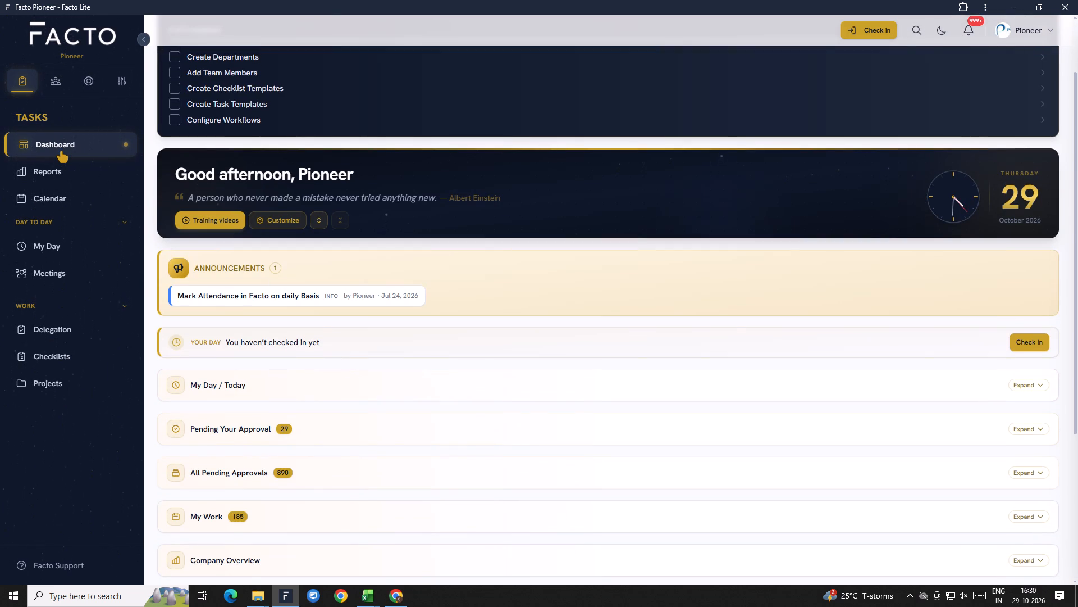
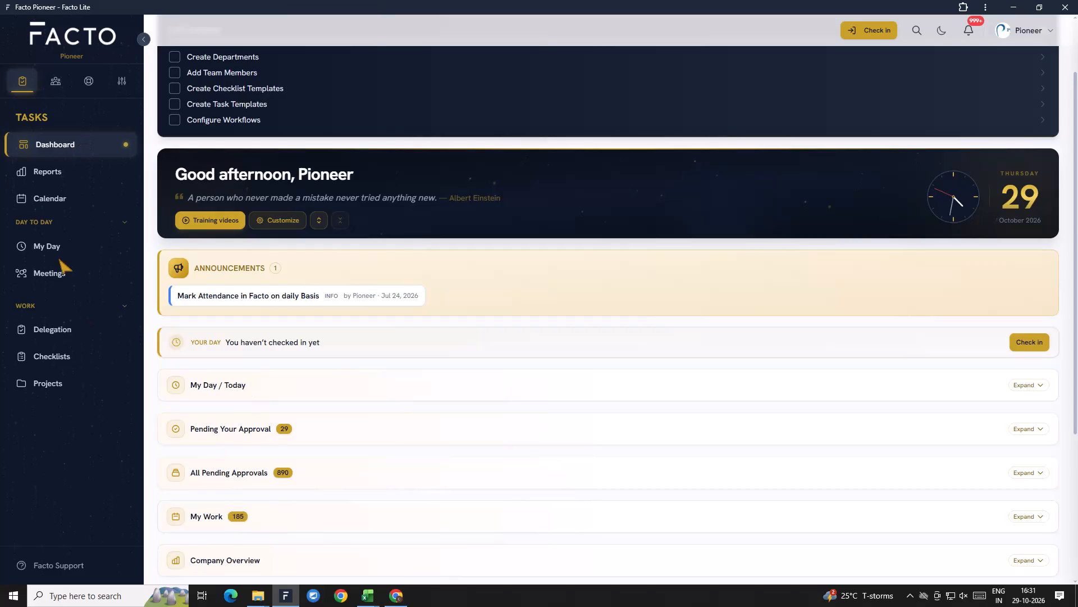
Return to the checklists, switch them to the Board view and look over the cards in each status column.
left_click(54, 352)
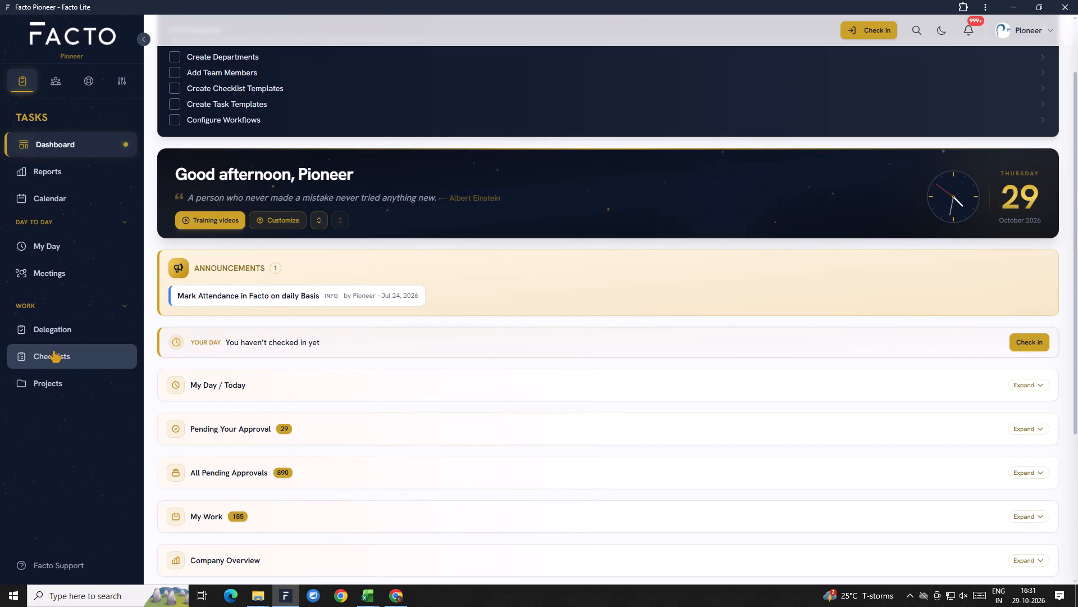
left_click(627, 203)
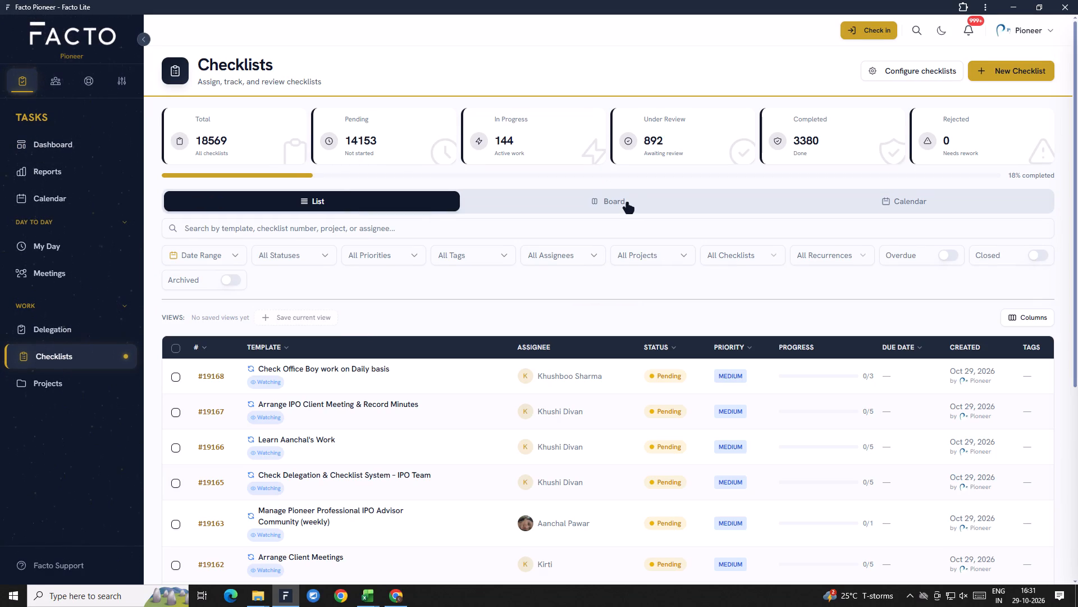
scroll(540, 398, "down", 2)
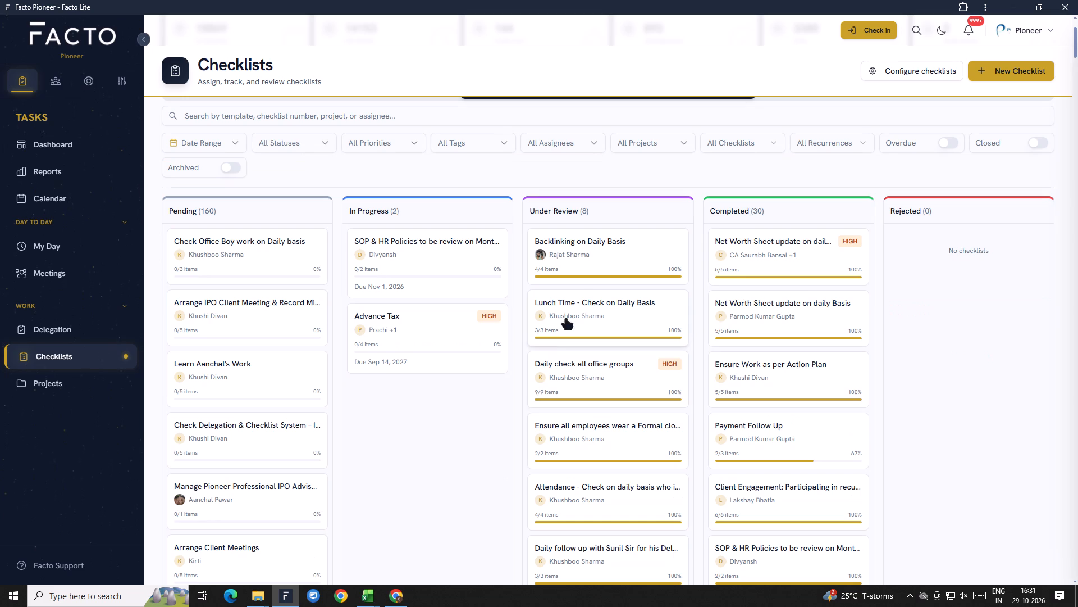
scroll(579, 279, "down", 1)
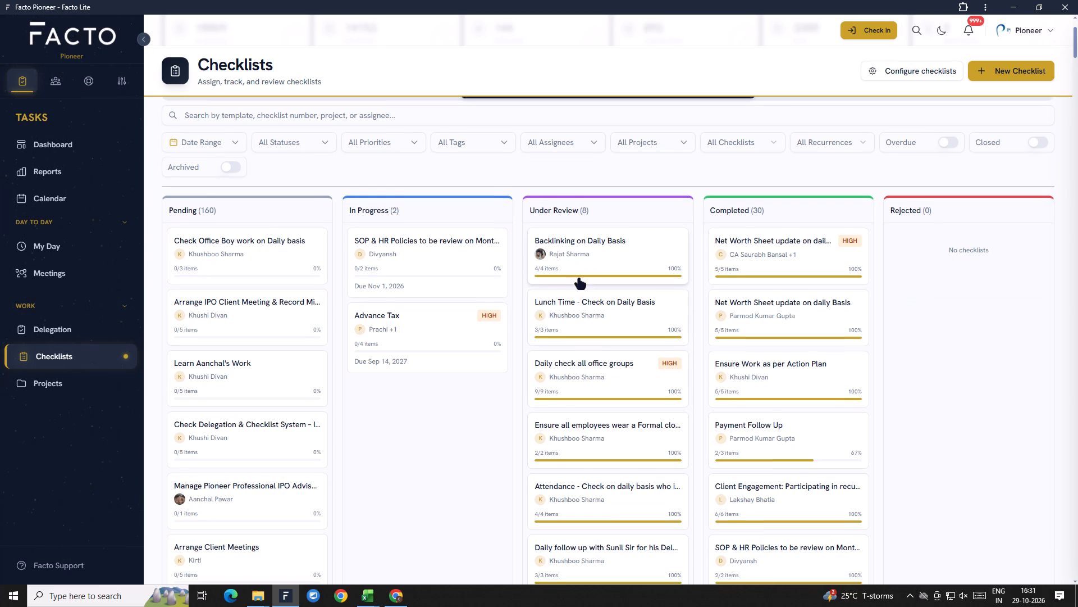
scroll(579, 279, "down", 1)
scroll(590, 345, "down", 5)
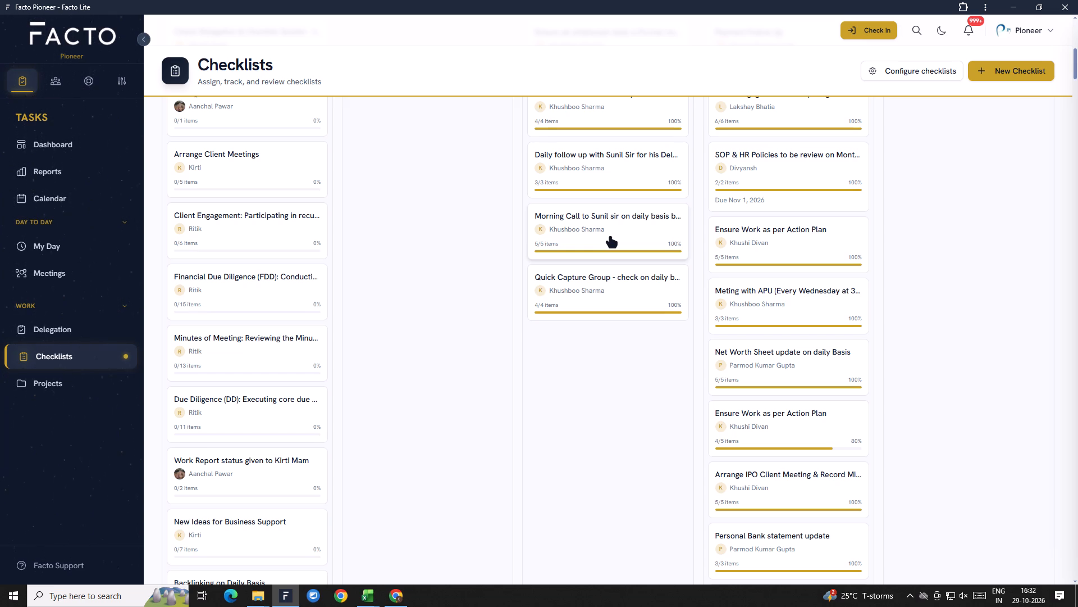
scroll(609, 239, "up", 4)
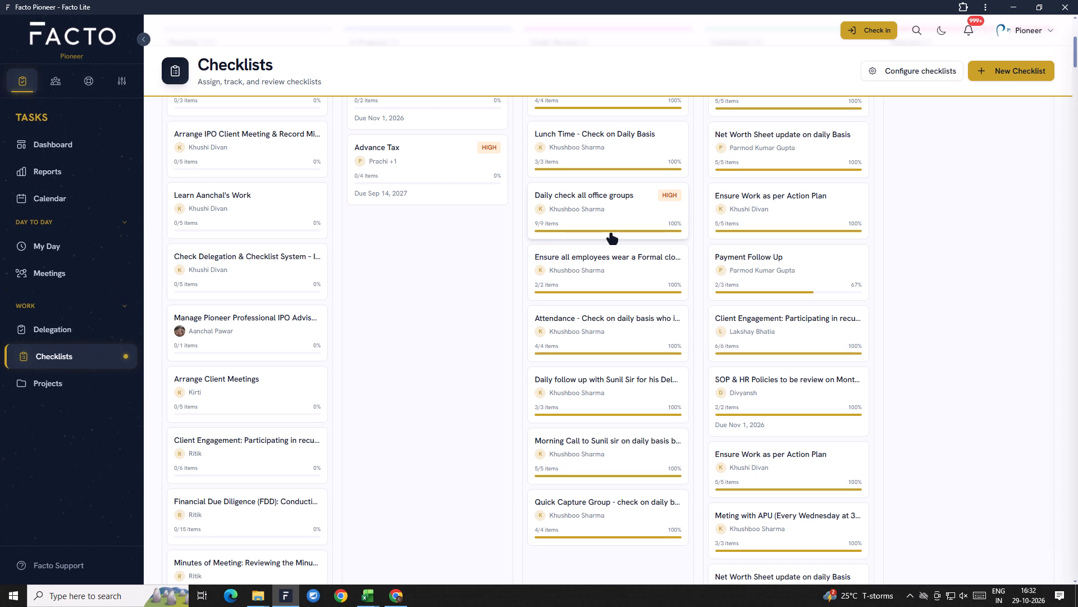
scroll(602, 289, "up", 2)
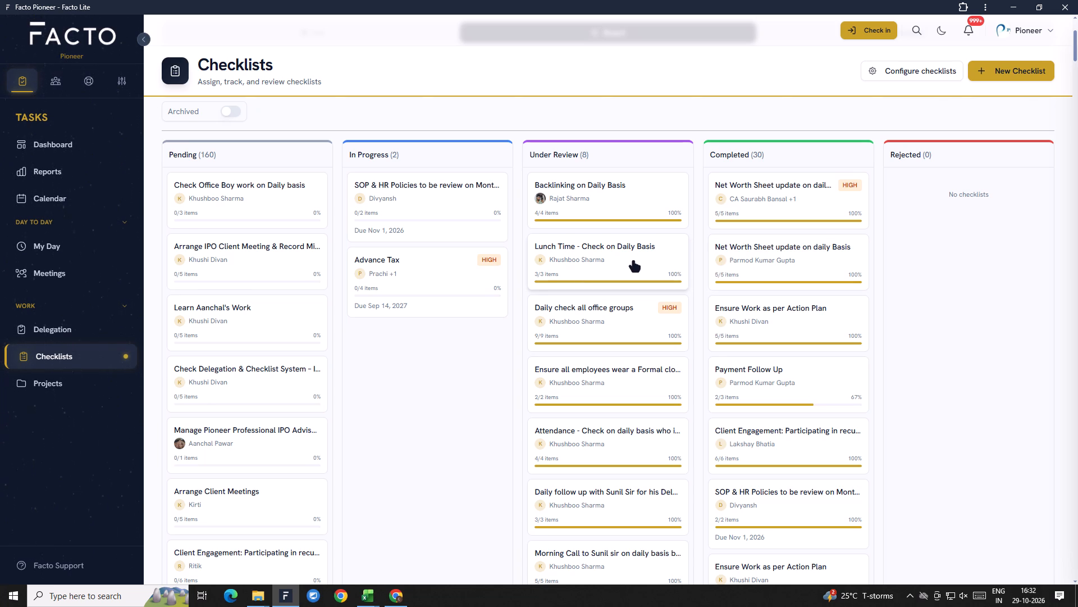
scroll(833, 214, "up", 4)
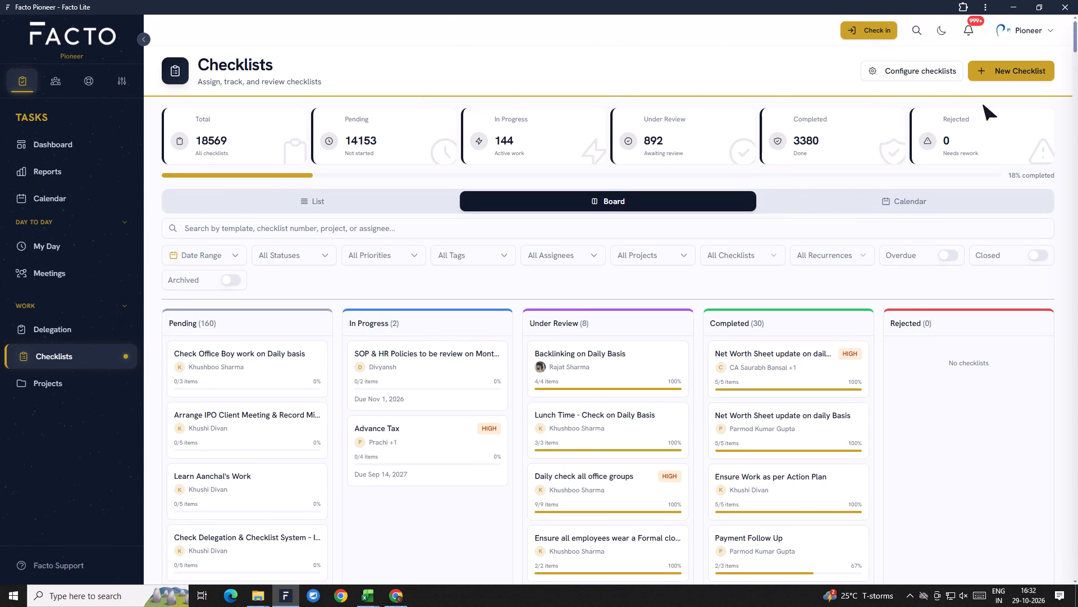
scroll(1026, 147, "up", 8)
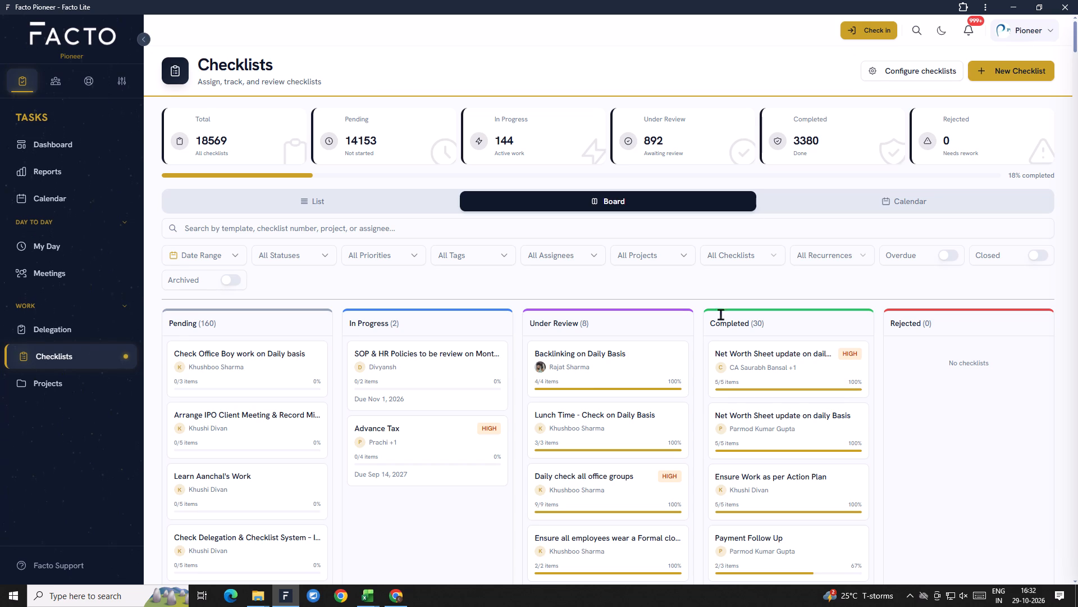
Open the Daily check all office groups checklist under review and examine its info details and checklist steps.
scroll(587, 376, "down", 1)
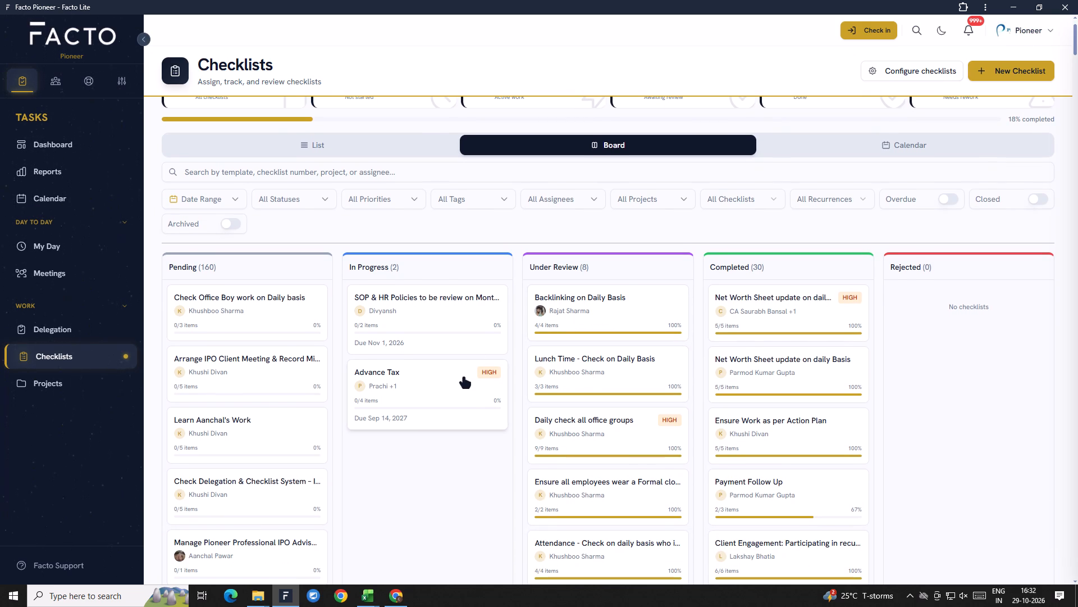
left_click(586, 429)
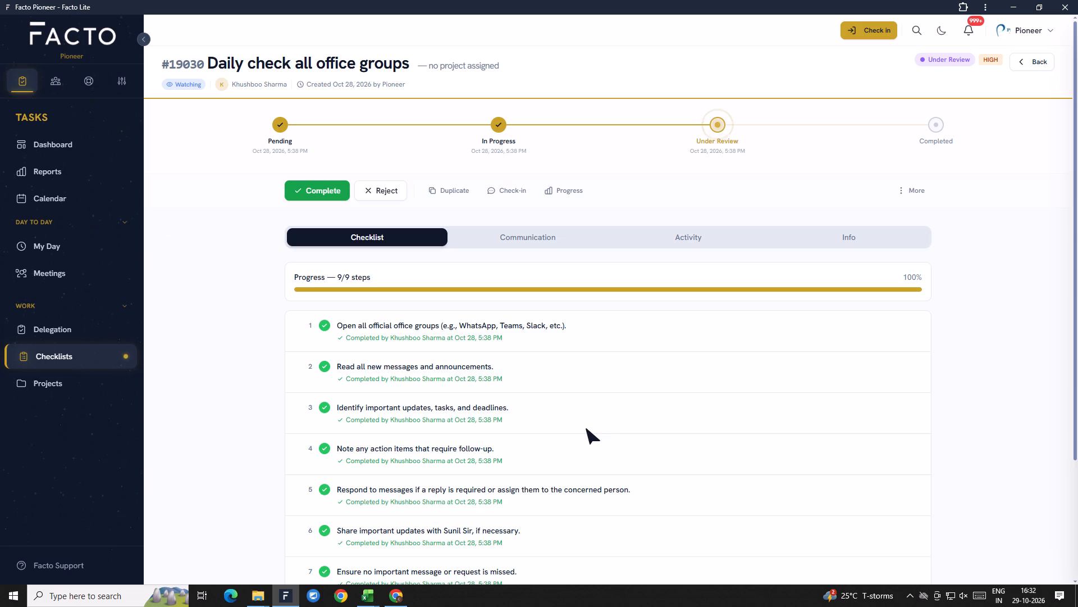
left_click(847, 246)
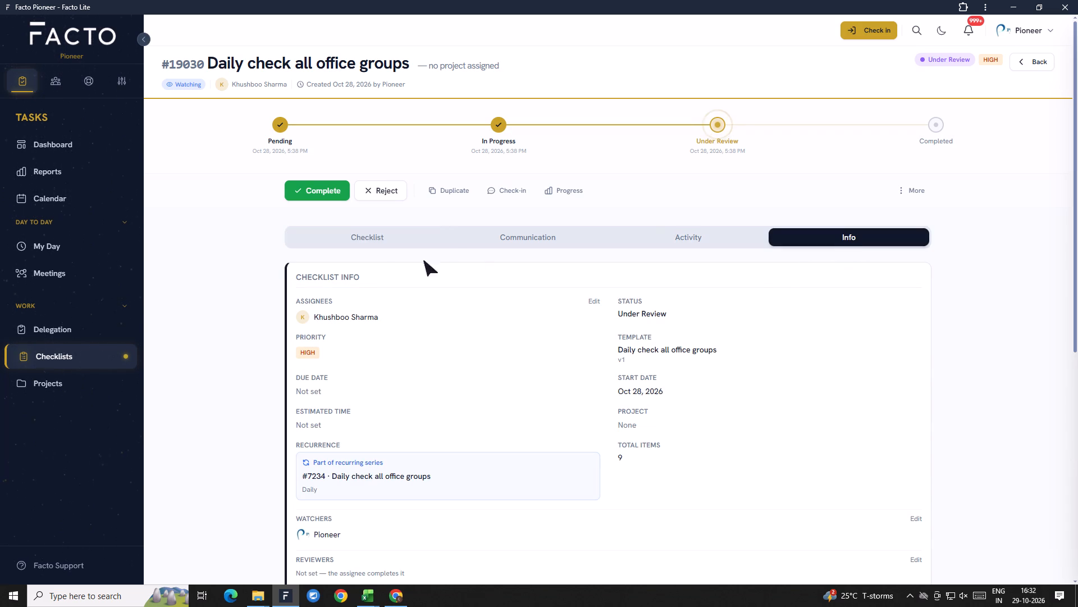
left_click(345, 237)
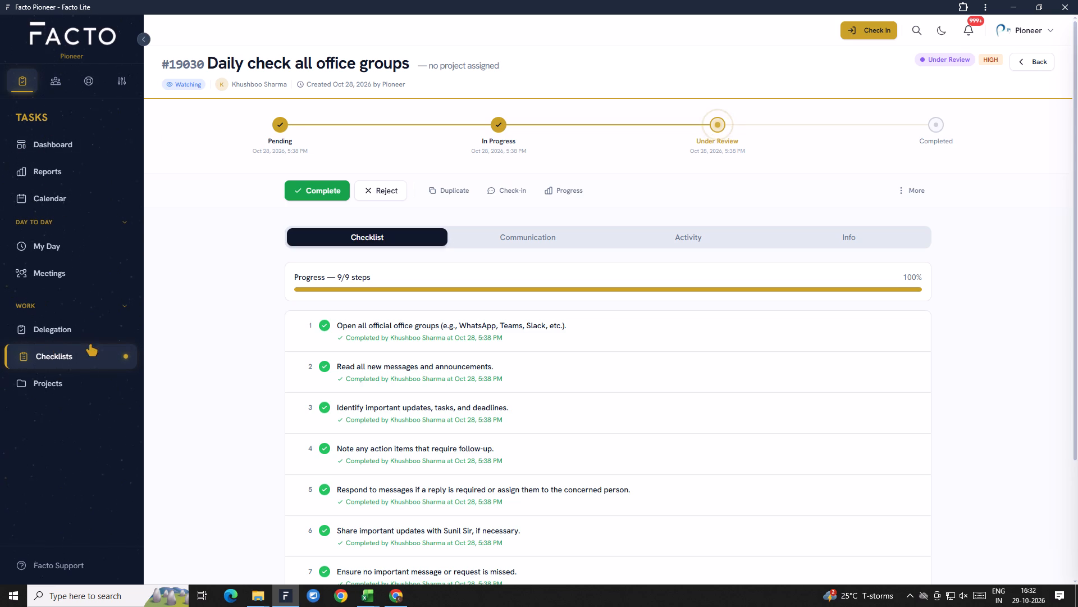
Go back to the checklists list and filter it to the assignee CA Saurabh.
left_click(58, 357)
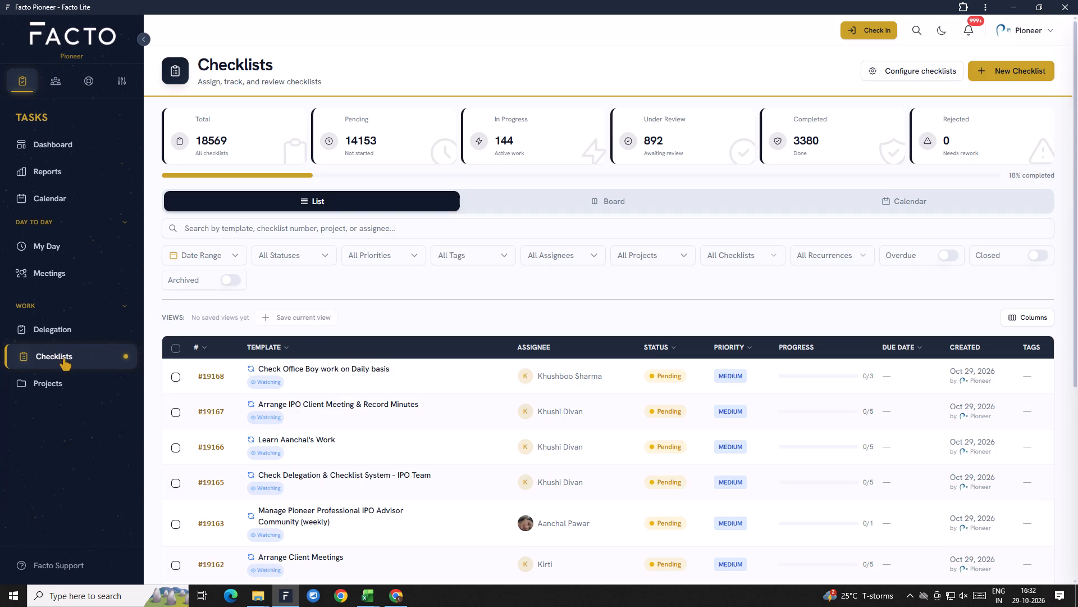
left_click(559, 257)
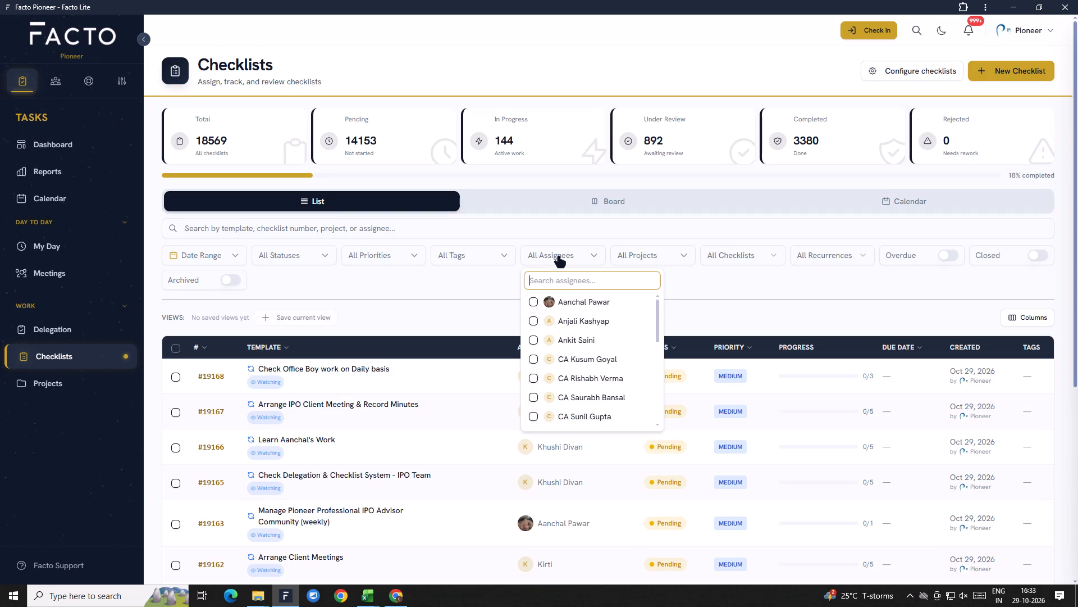
left_click(579, 405)
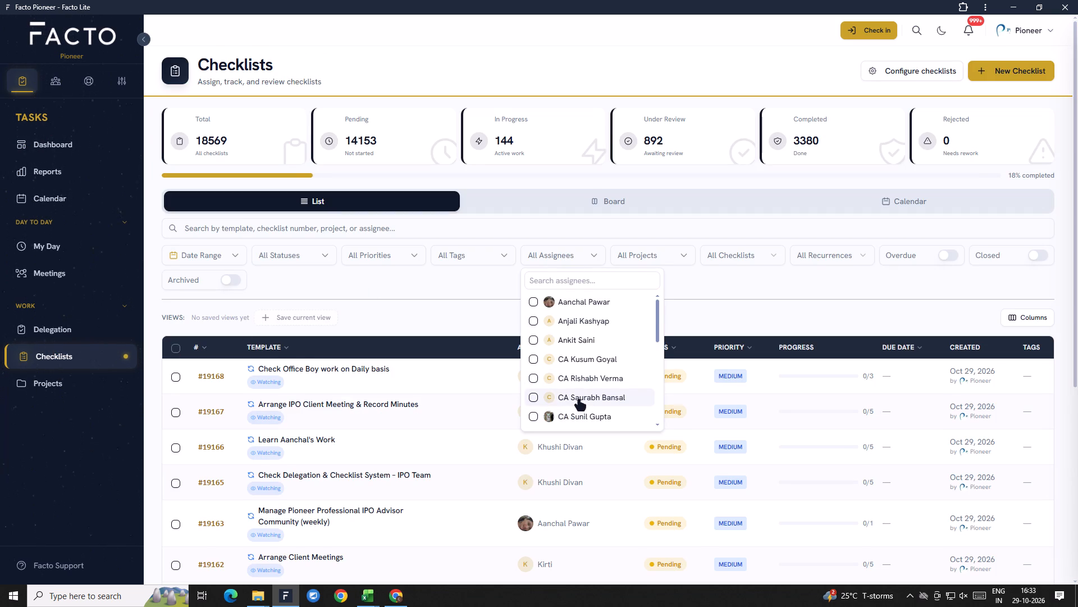
left_click(784, 314)
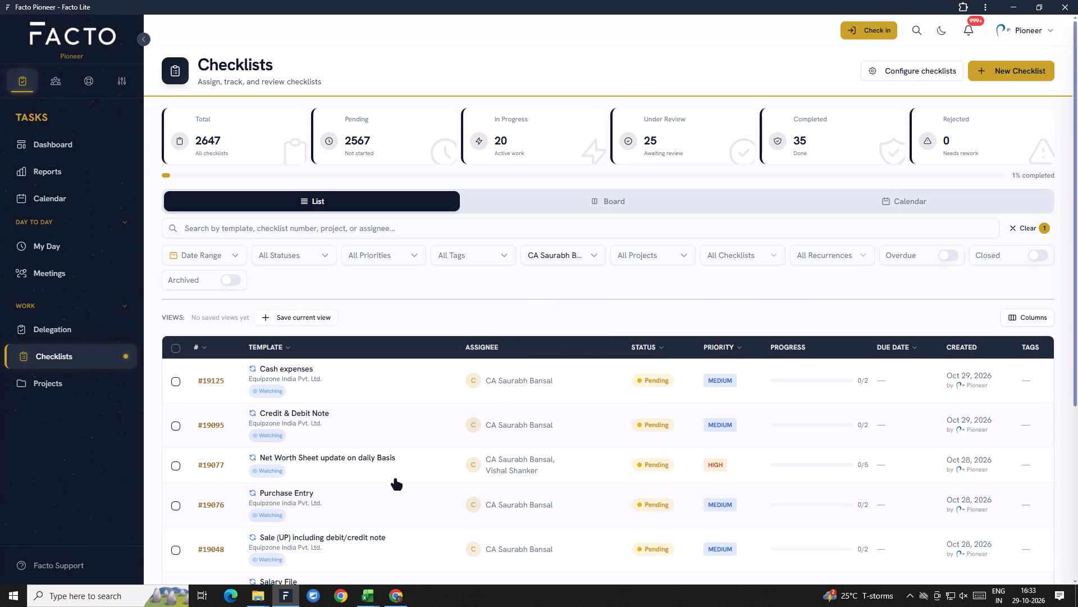
Look through the filtered list, open the Cash expenses checklist #19125 for Equipzone India Pvt. Ltd. and display its info details.
scroll(386, 475, "down", 9)
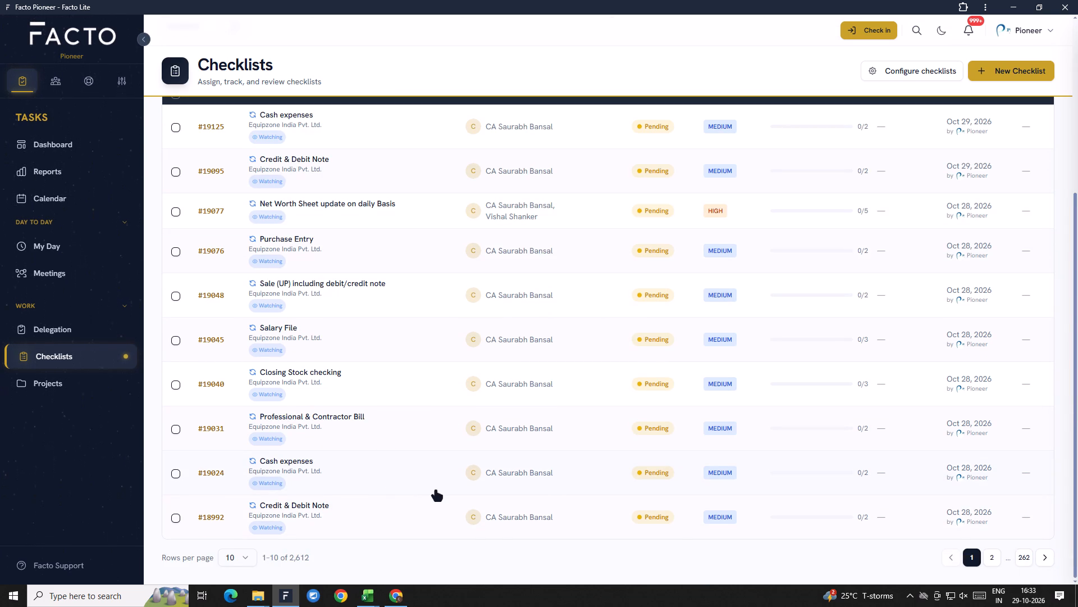
scroll(441, 478, "up", 5)
scroll(417, 448, "down", 2)
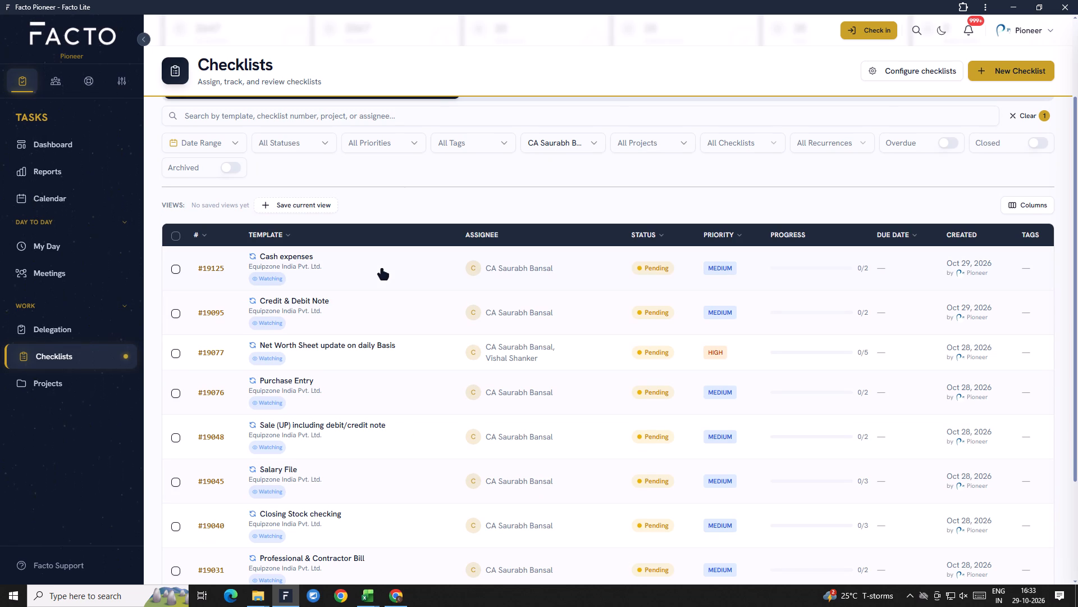
left_click(382, 270)
left_click(890, 232)
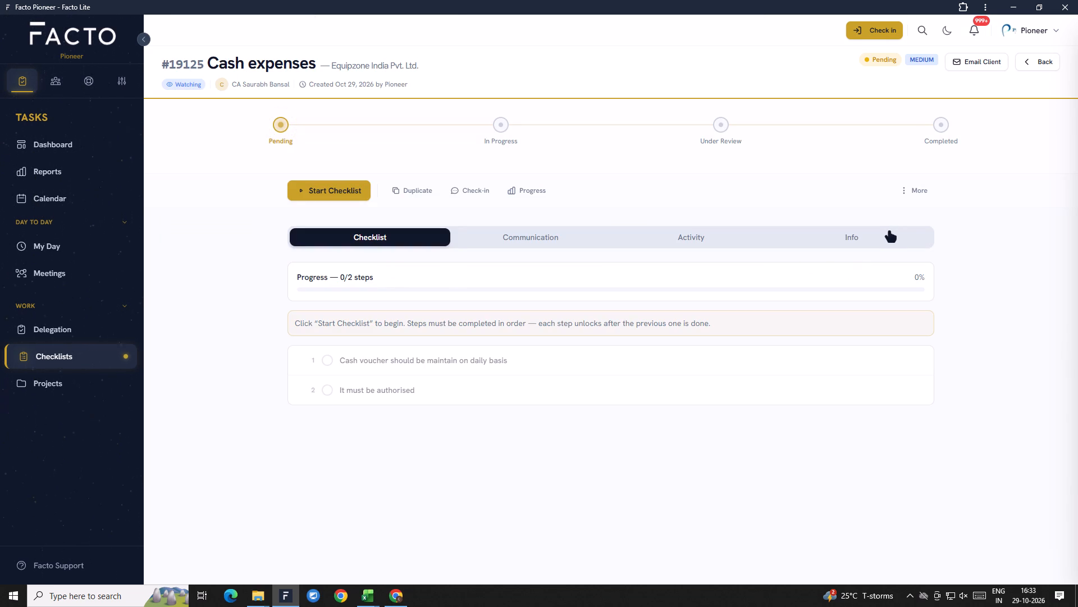
Replace the Cash expenses checklist's assignee CA Saurabh with Umed, found by searching users for "ume", and save the assignees.
scroll(522, 427, "down", 1)
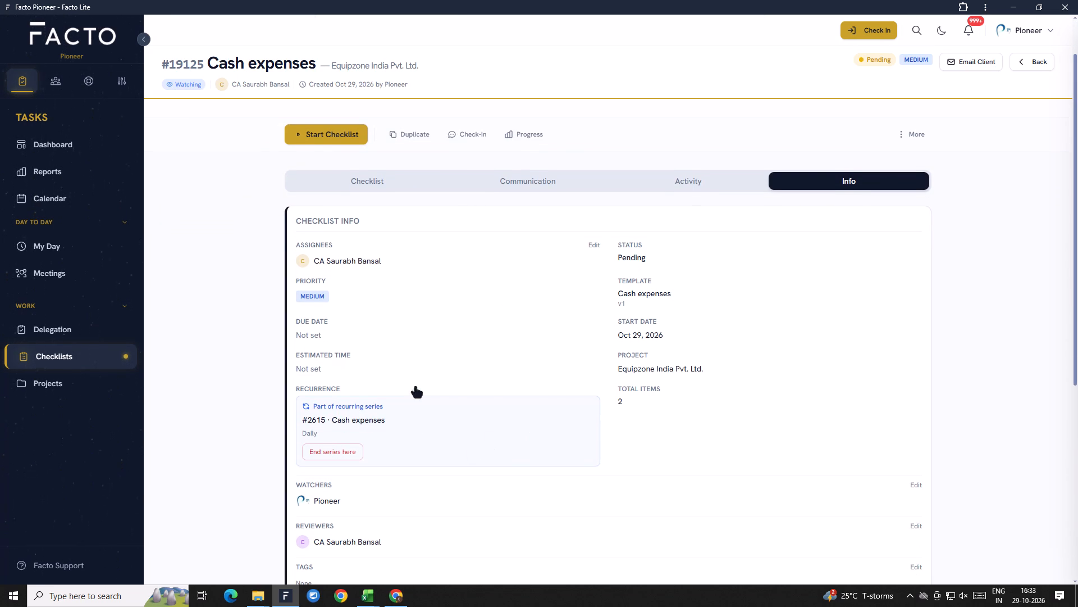
left_click(590, 246)
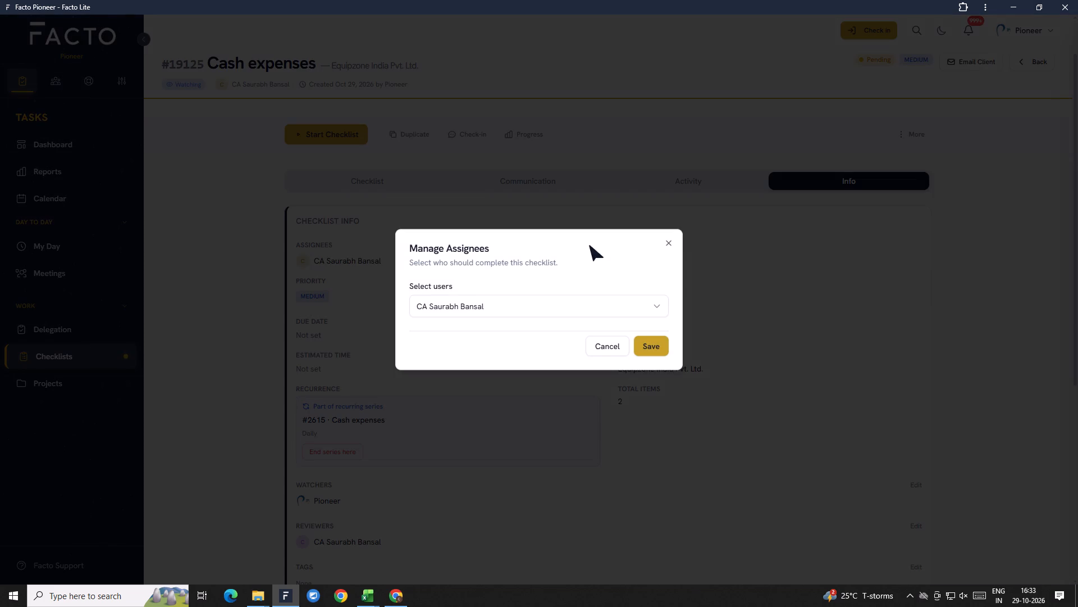
left_click(521, 303)
scroll(479, 415, "down", 5)
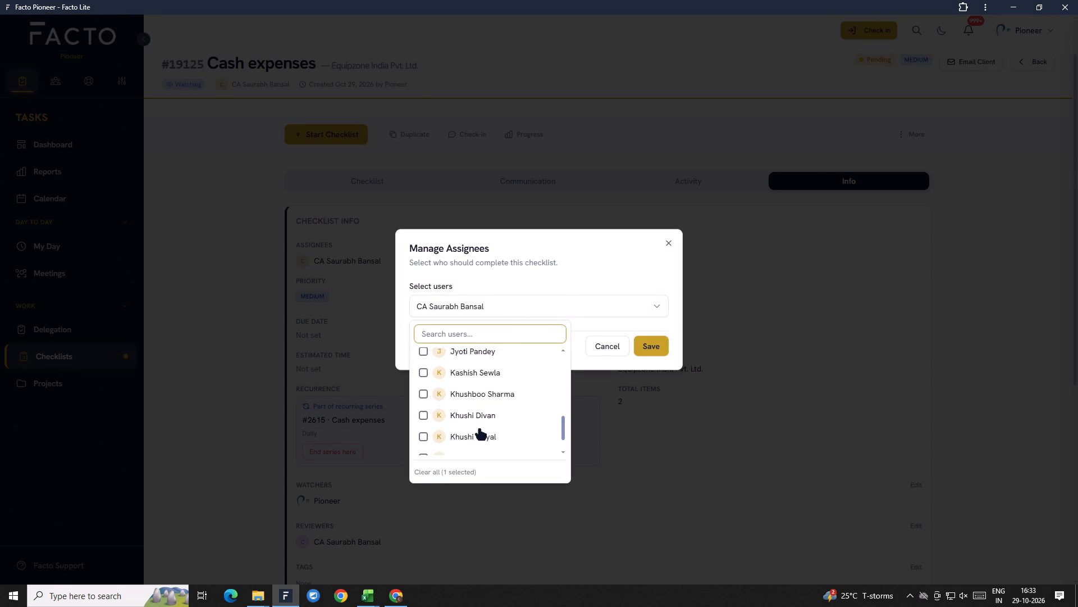
scroll(479, 430, "down", 4)
scroll(498, 425, "up", 8)
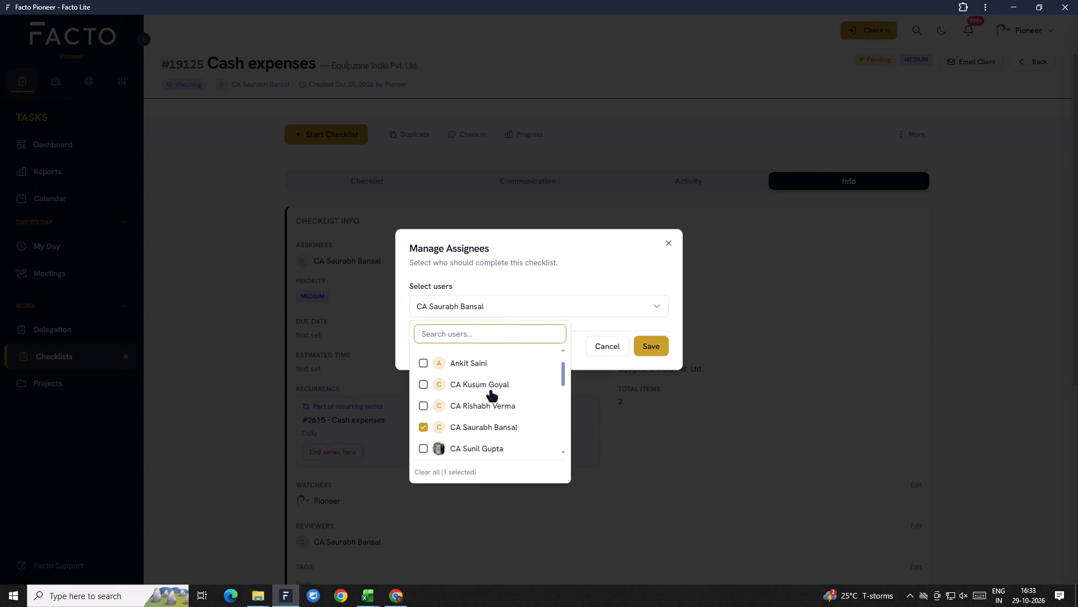
scroll(467, 387, "up", 6)
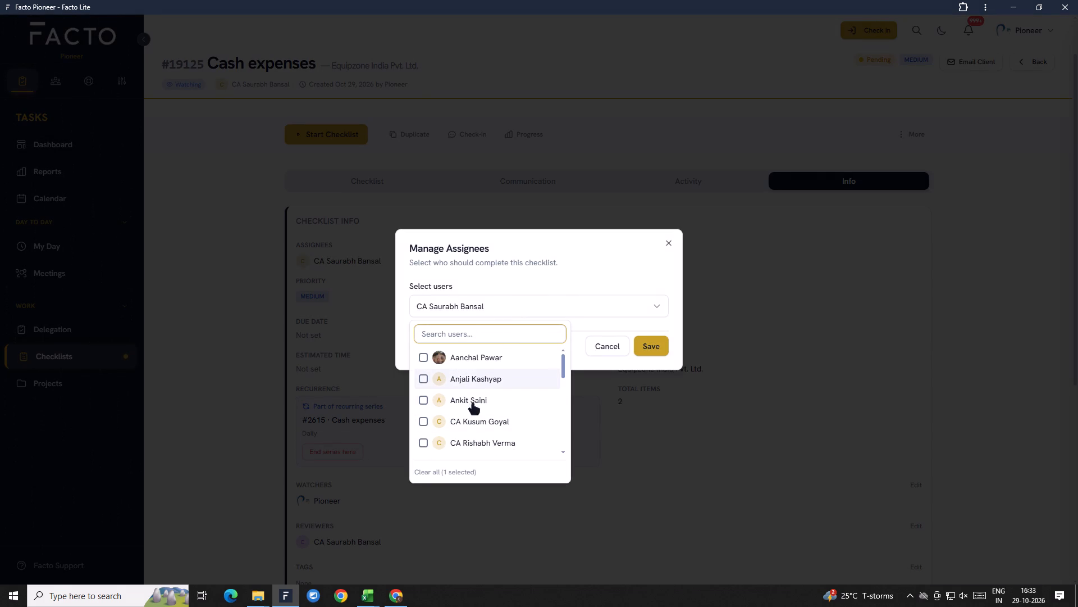
scroll(473, 407, "down", 1)
left_click(456, 411)
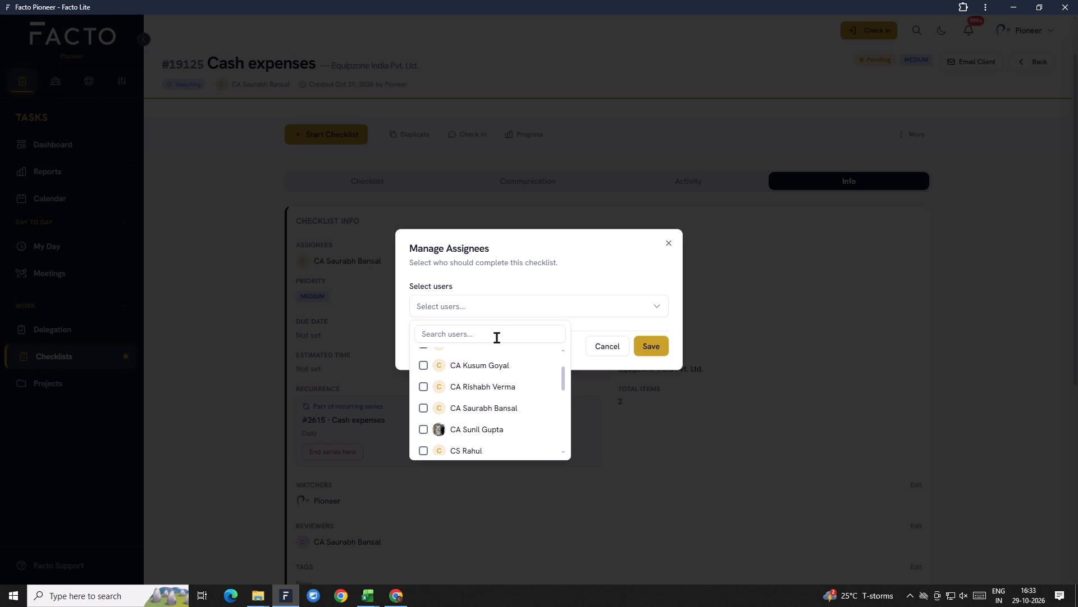
left_click(503, 333)
type("umee")
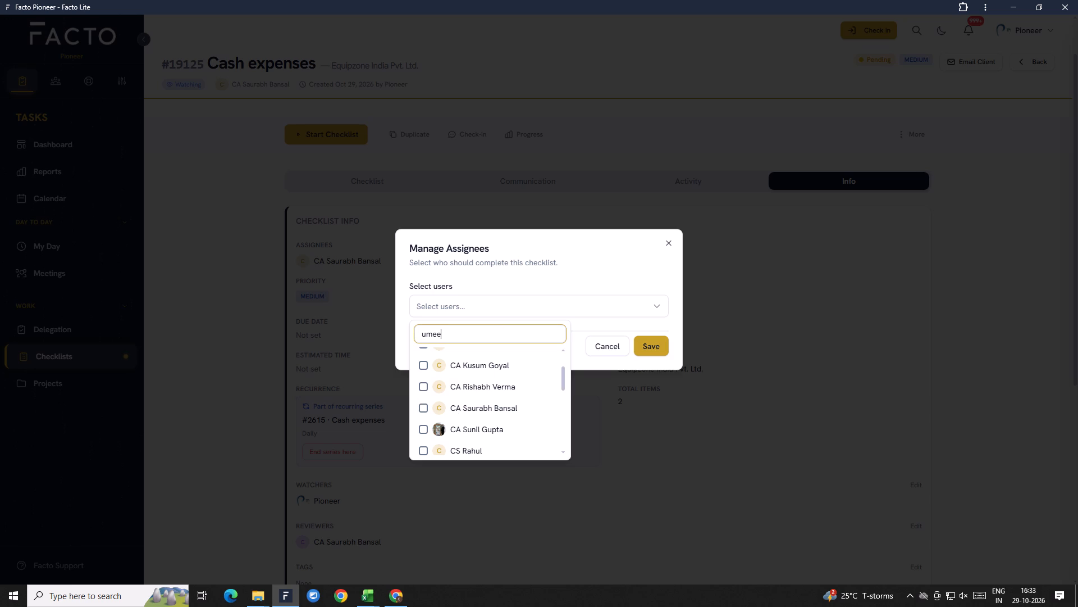
key("BackSpace")
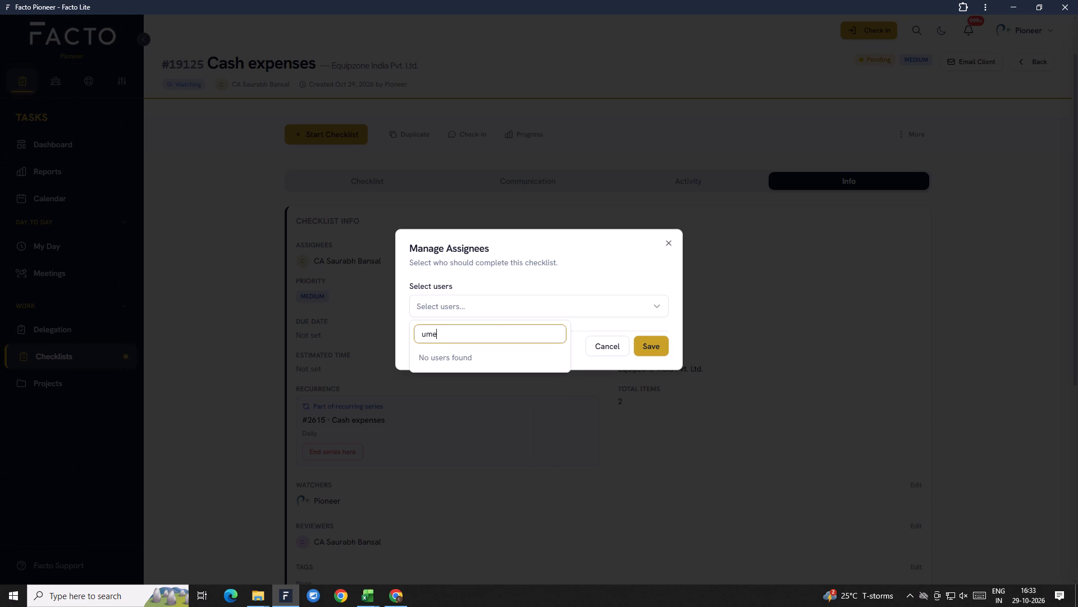
left_click(465, 360)
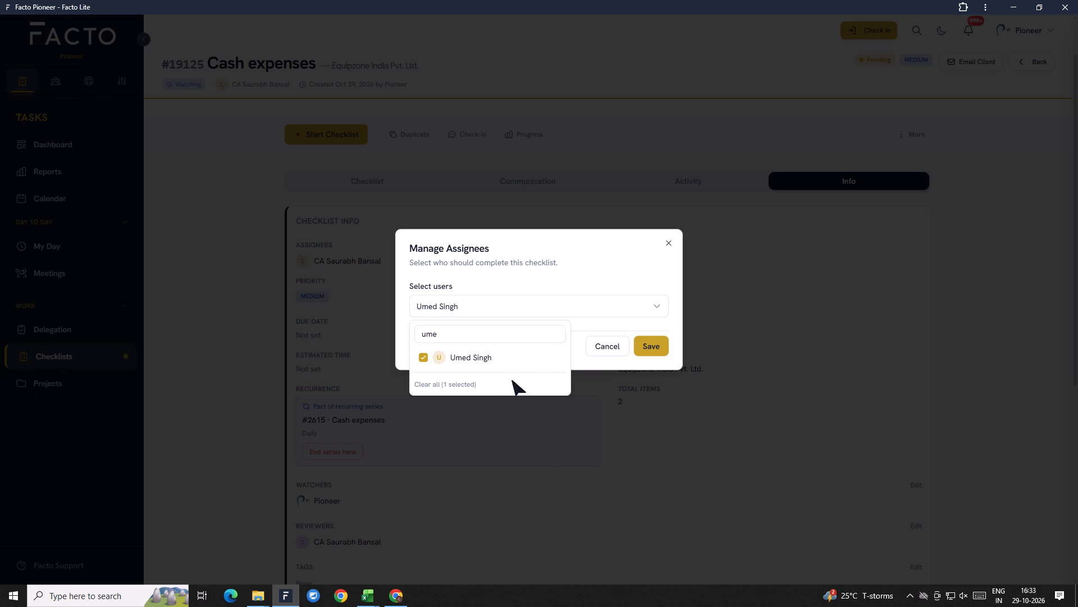
left_click(664, 348)
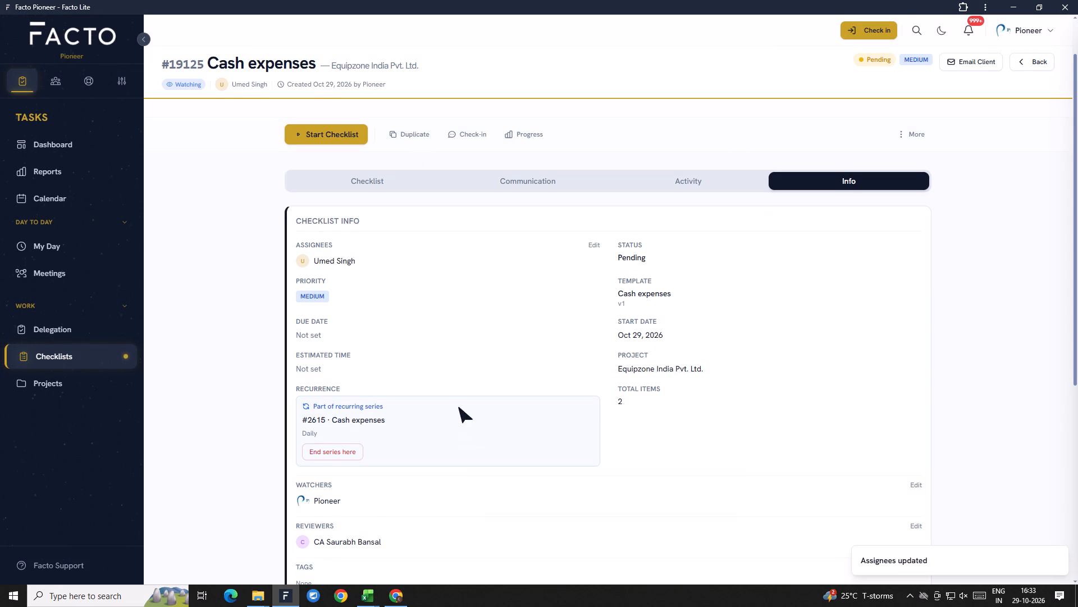
Remove CA Saurabh from the Cash expenses checklist's reviewers and save with no reviewer selected.
scroll(406, 418, "down", 1)
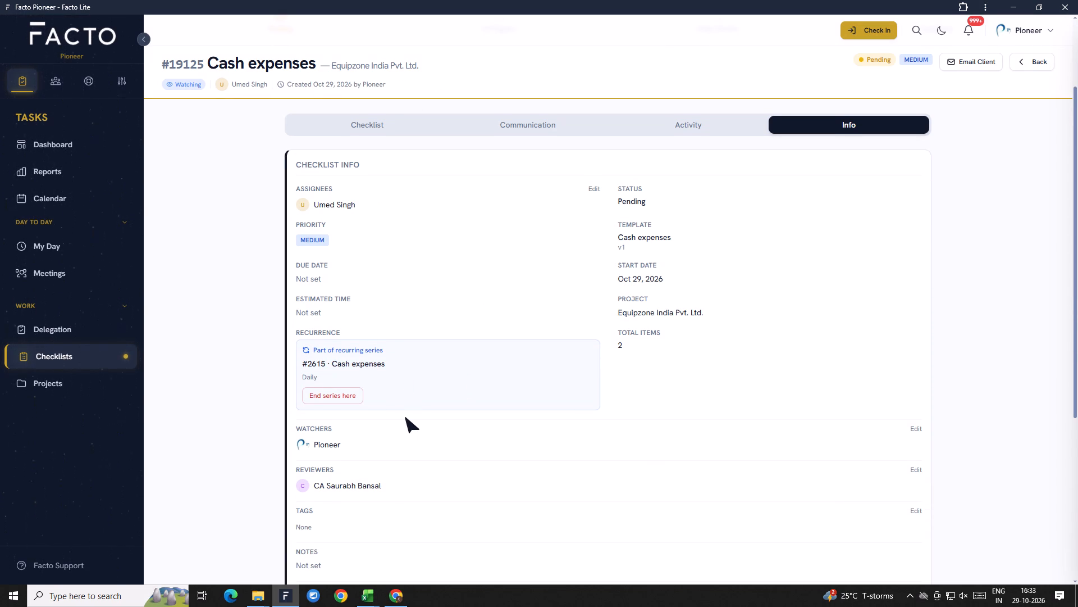
left_click(916, 473)
left_click(517, 309)
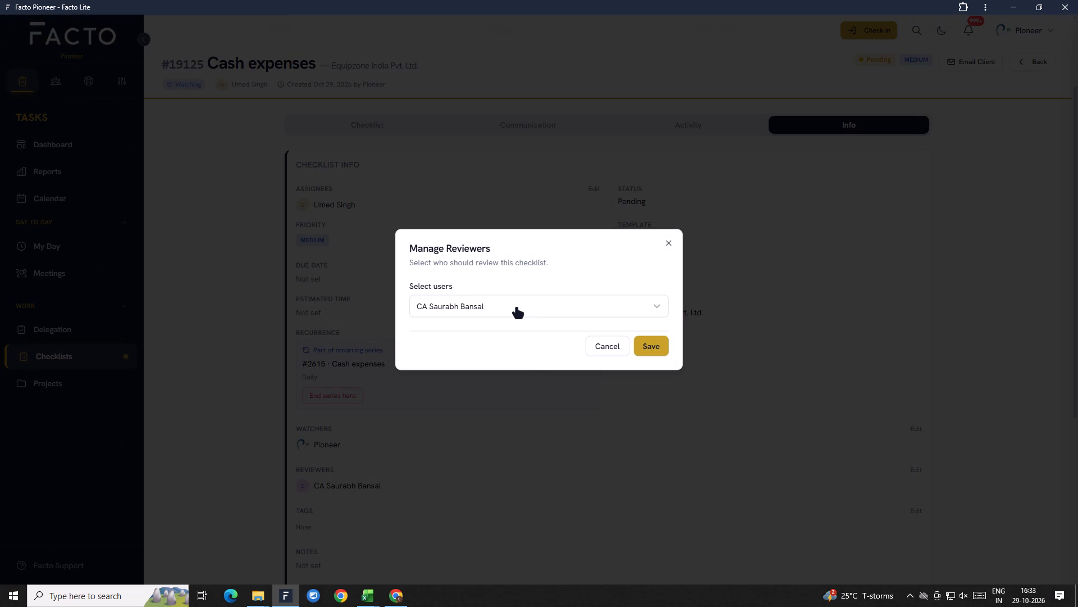
left_click(441, 403)
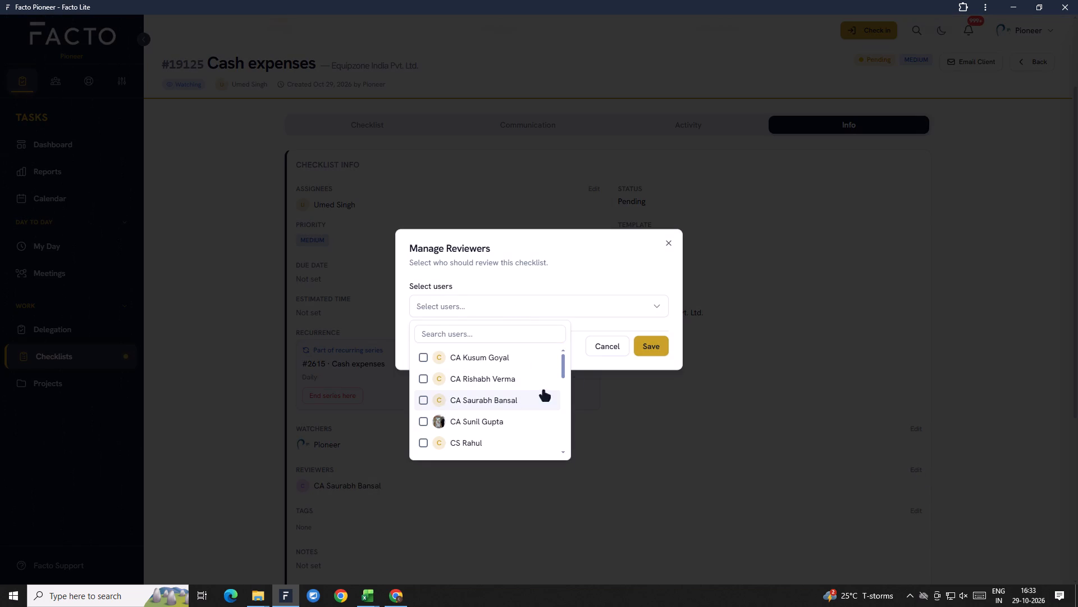
left_click(653, 352)
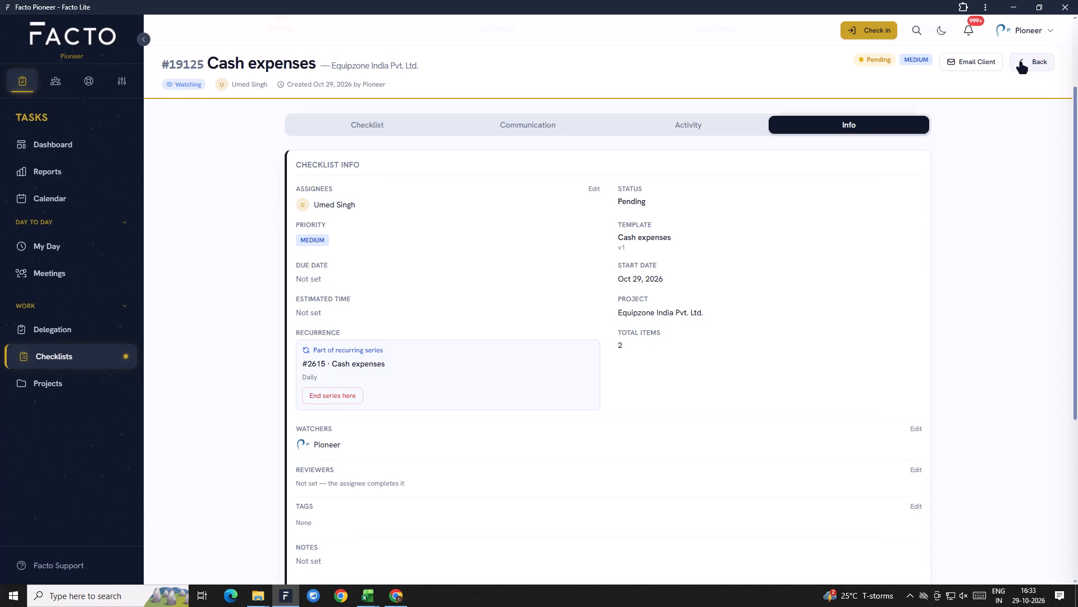
Return to the filtered checklists list, open the Credit & Debit Note checklist #19095 and examine its info details, including the reviewers.
left_click(1025, 64)
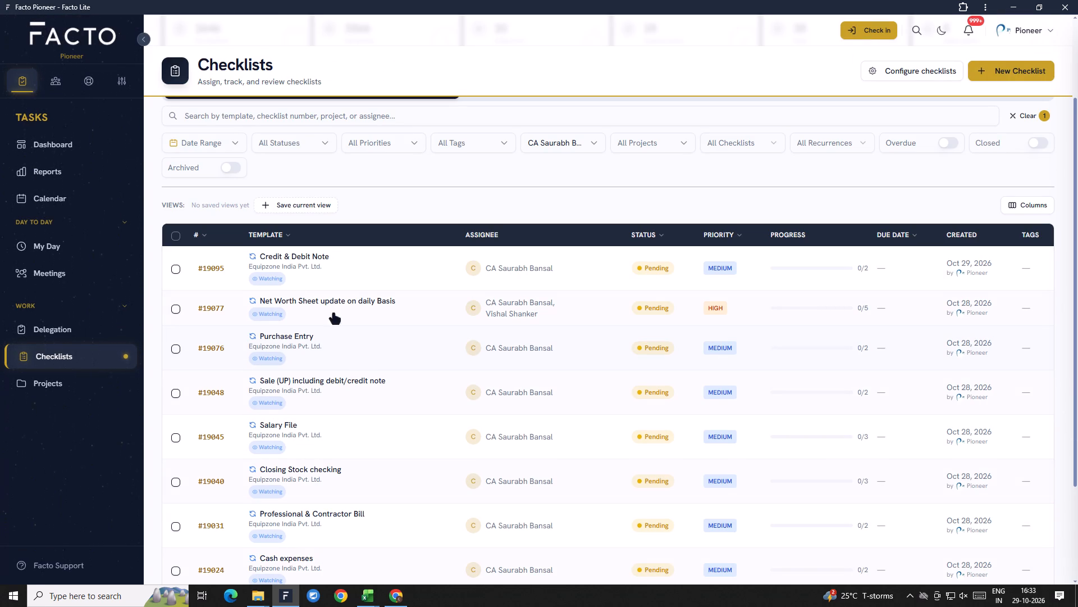
left_click(398, 273)
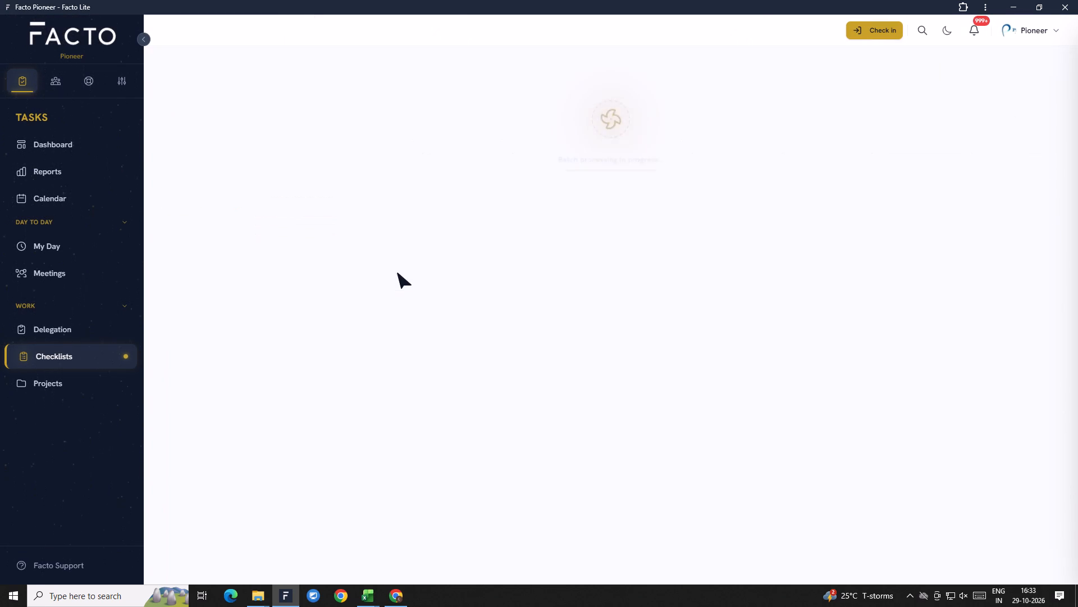
left_click(846, 244)
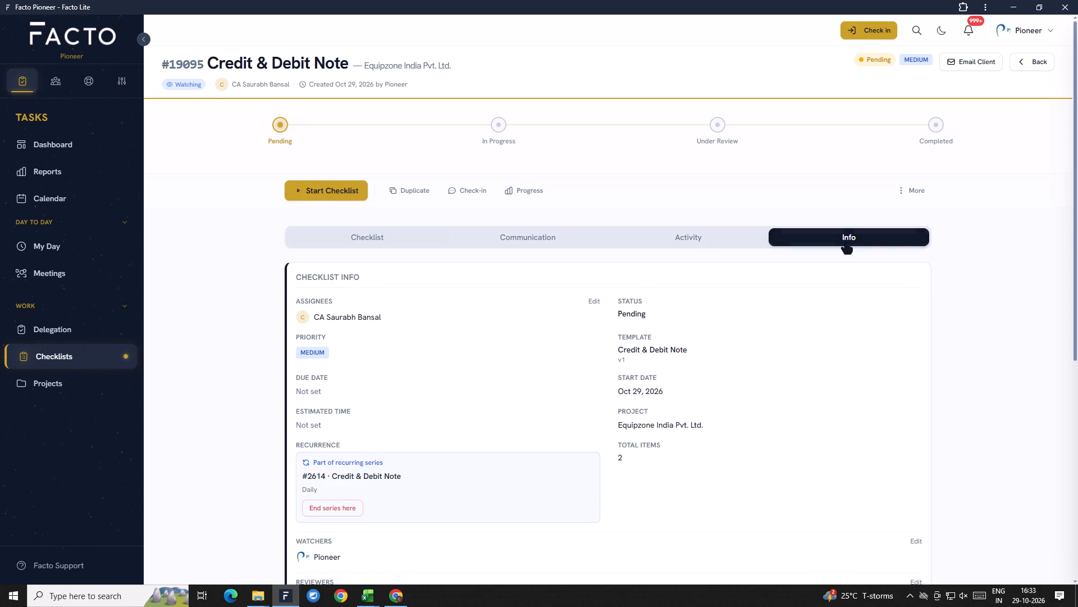
scroll(528, 377, "down", 2)
scroll(446, 422, "down", 2)
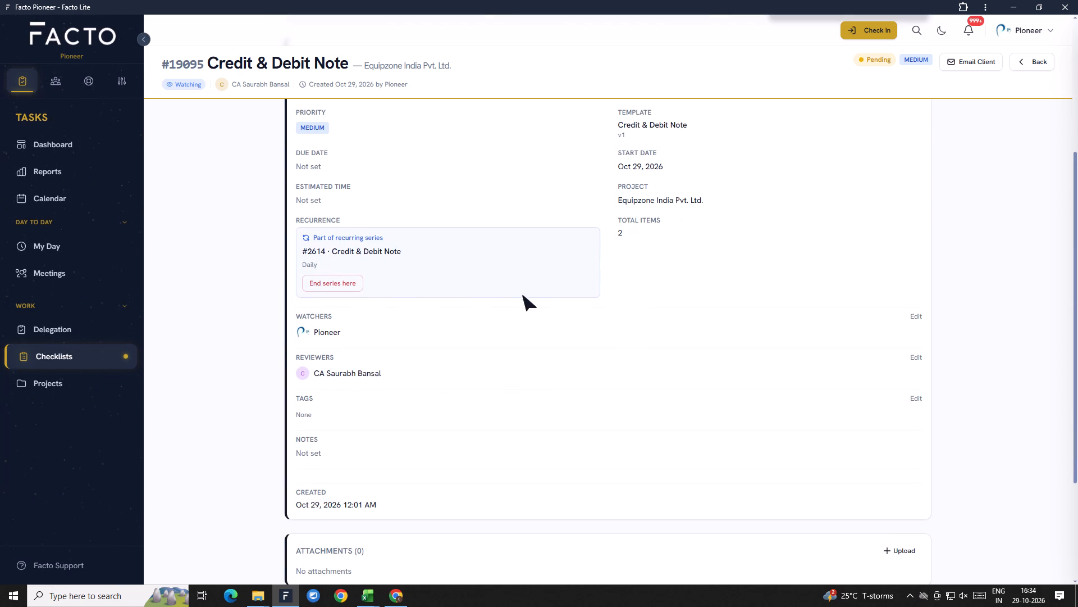
Go back to the checklists list and reopen the Credit & Debit Note checklist #19095 on its info details.
left_click(1028, 62)
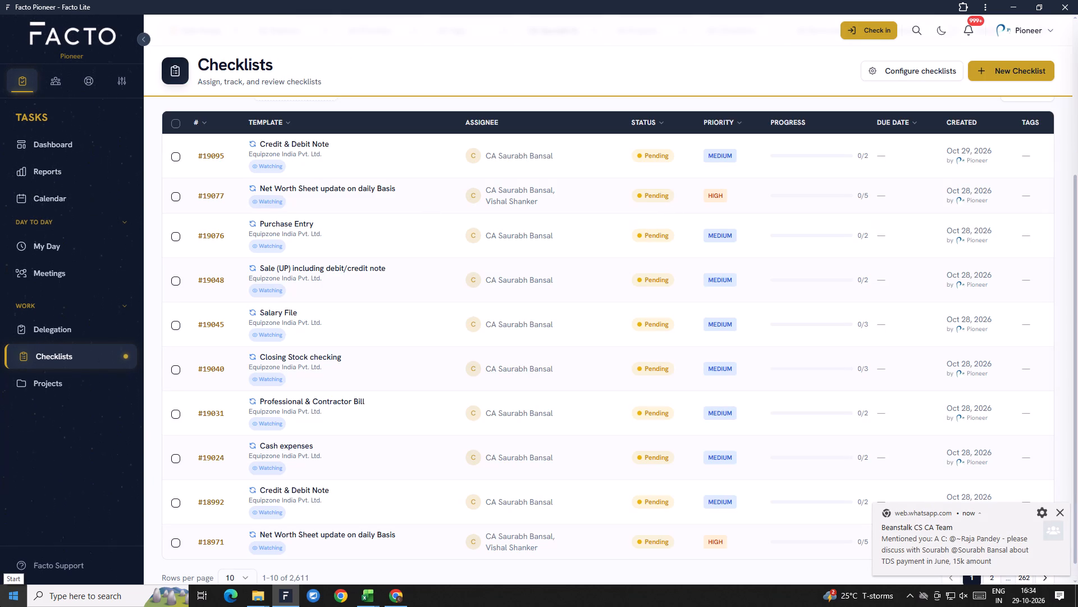
scroll(711, 386, "up", 6)
scroll(326, 371, "down", 1)
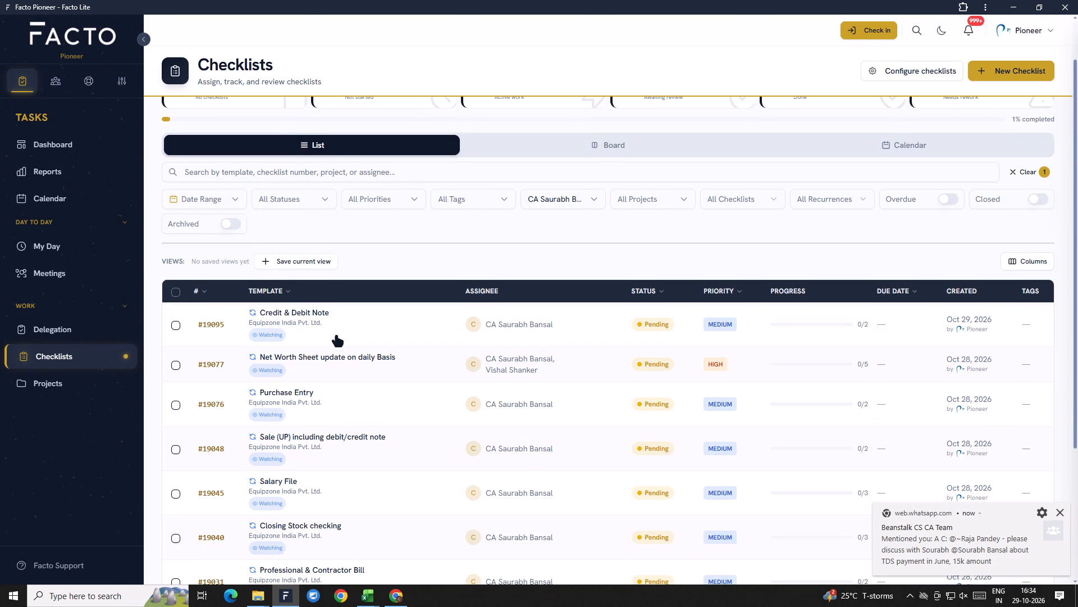
left_click(337, 333)
left_click(845, 240)
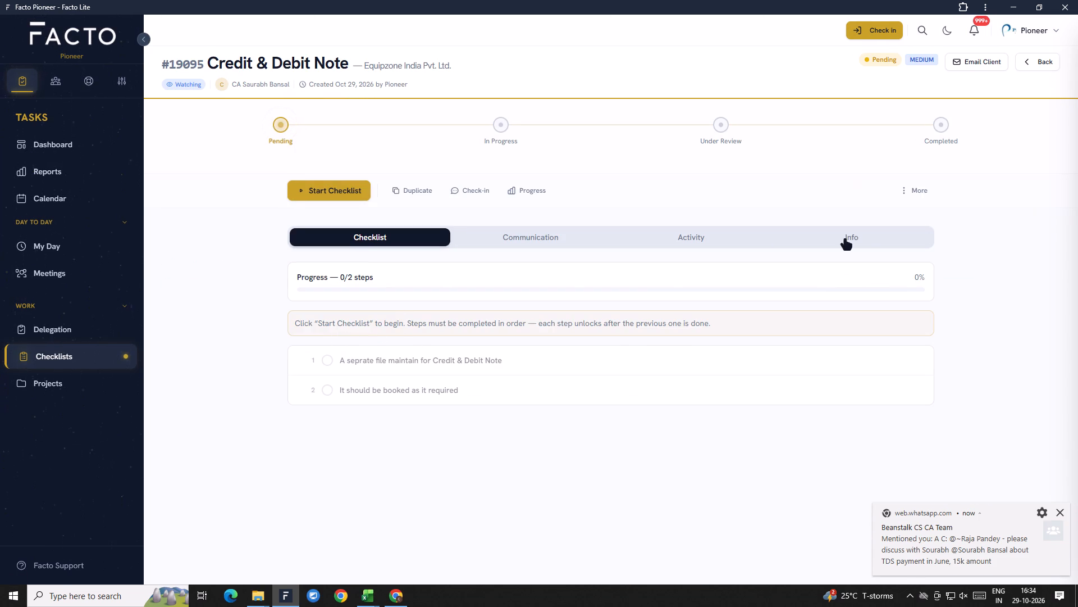
Replace the Credit & Debit Note checklist's assignee CA Saurabh with Umed, found by searching users for "umed", and save the assignees.
left_click(588, 303)
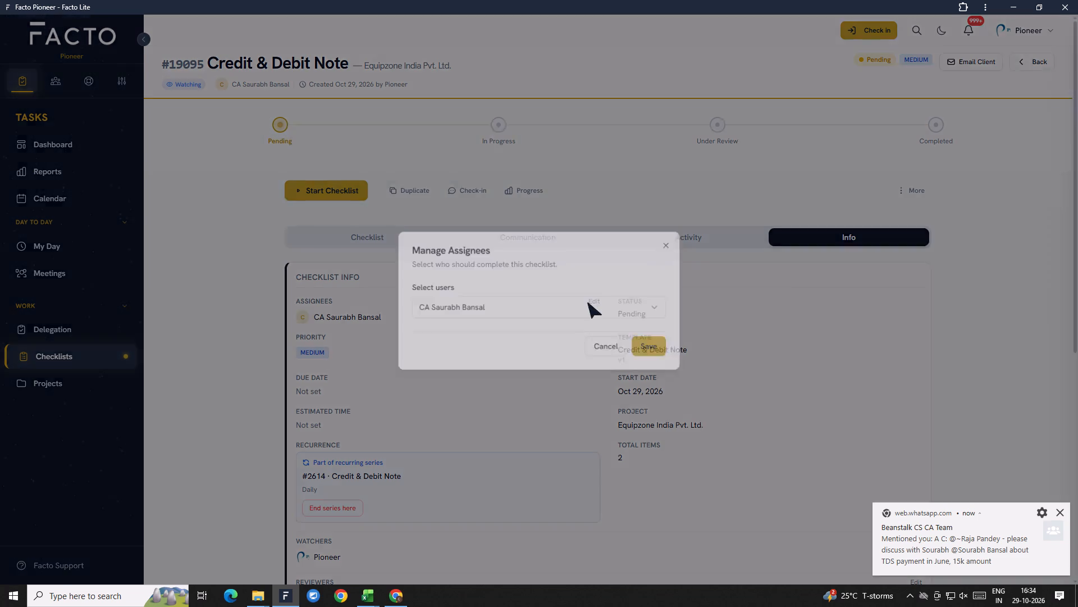
left_click(524, 311)
scroll(463, 416, "down", 2)
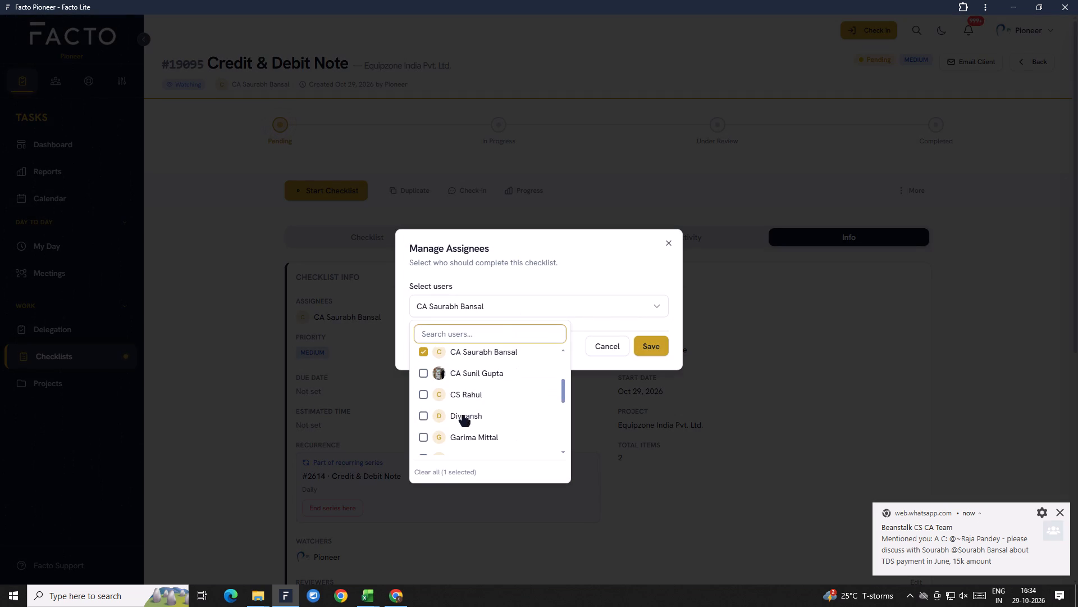
left_click(448, 354)
left_click(647, 343)
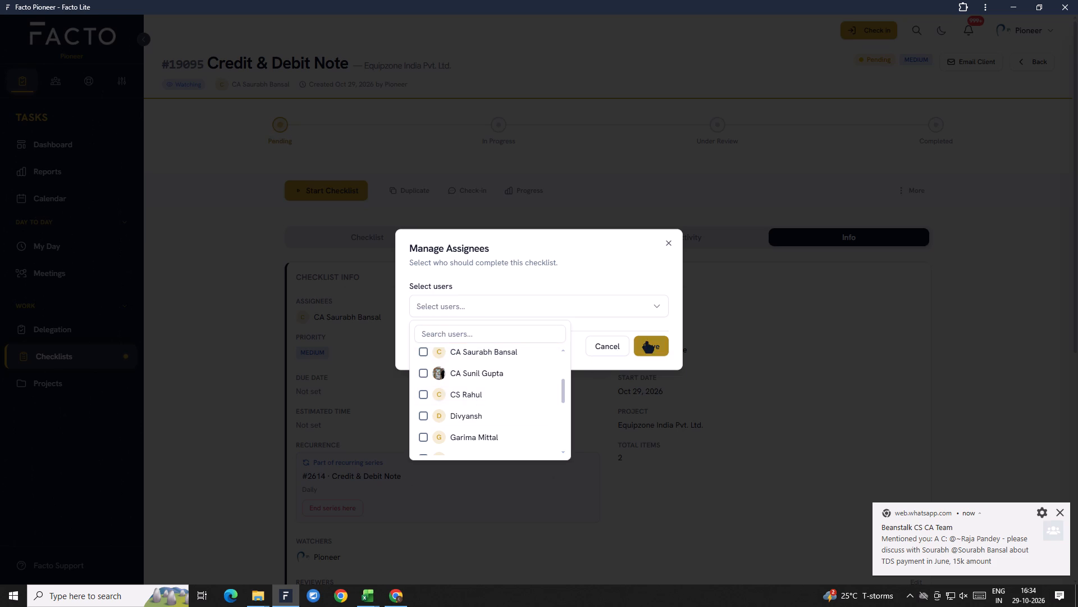
left_click(501, 315)
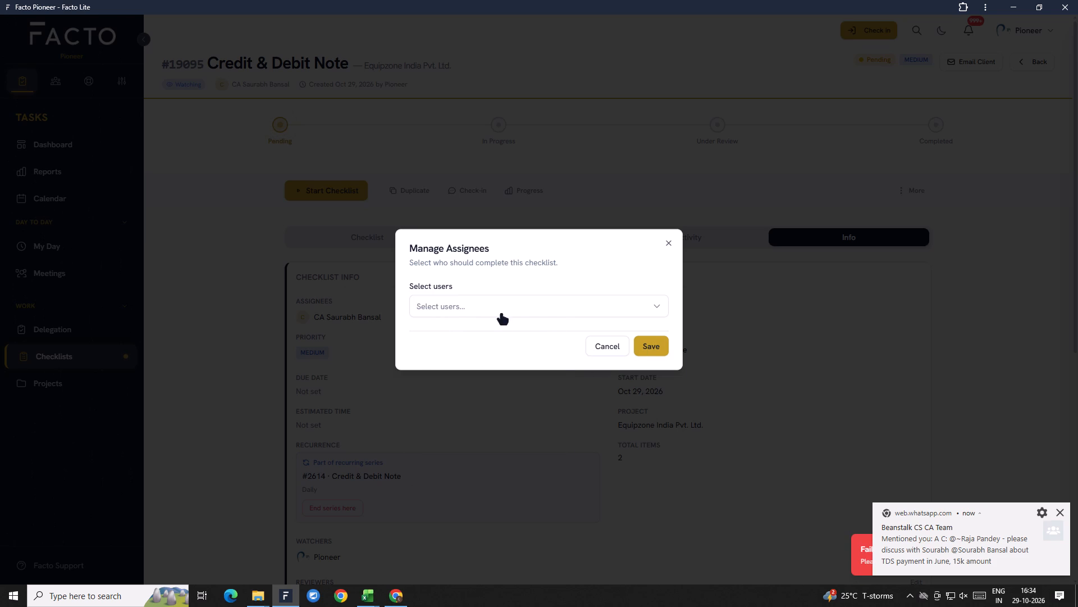
left_click(485, 305)
left_click(462, 306)
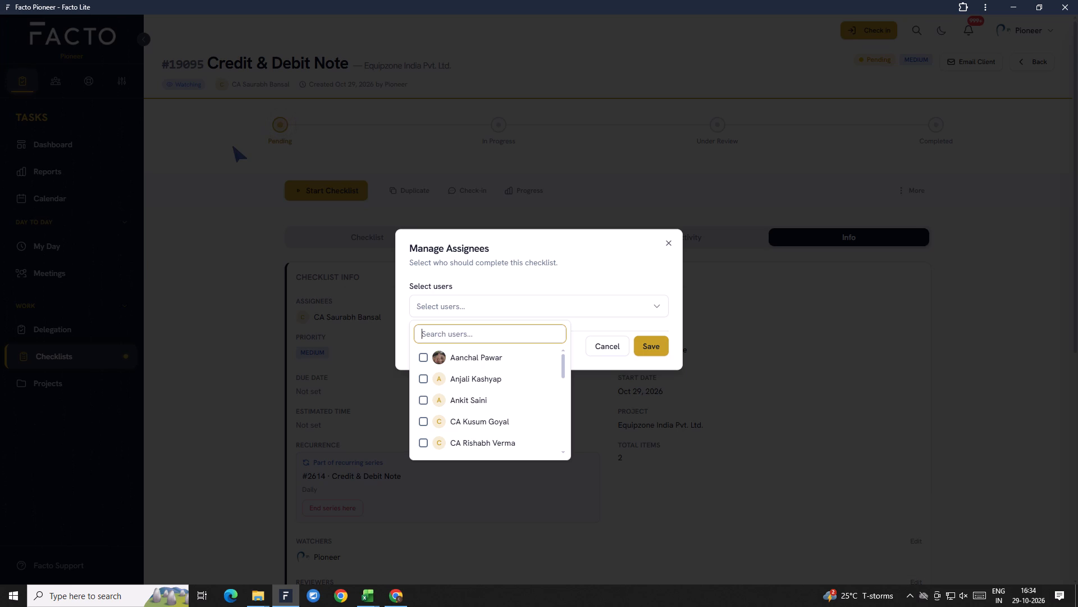
type("umed")
left_click(497, 371)
left_click(496, 360)
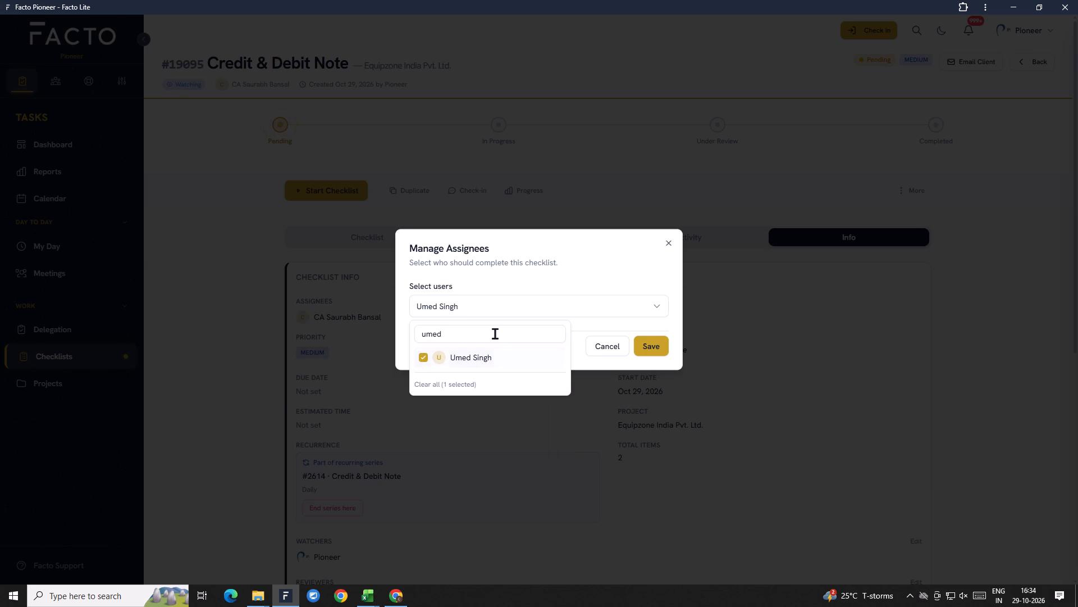
left_click(655, 350)
Remove CA Saurabh from the Credit & Debit Note checklist's reviewers and save with no reviewer selected.
scroll(550, 487, "down", 2)
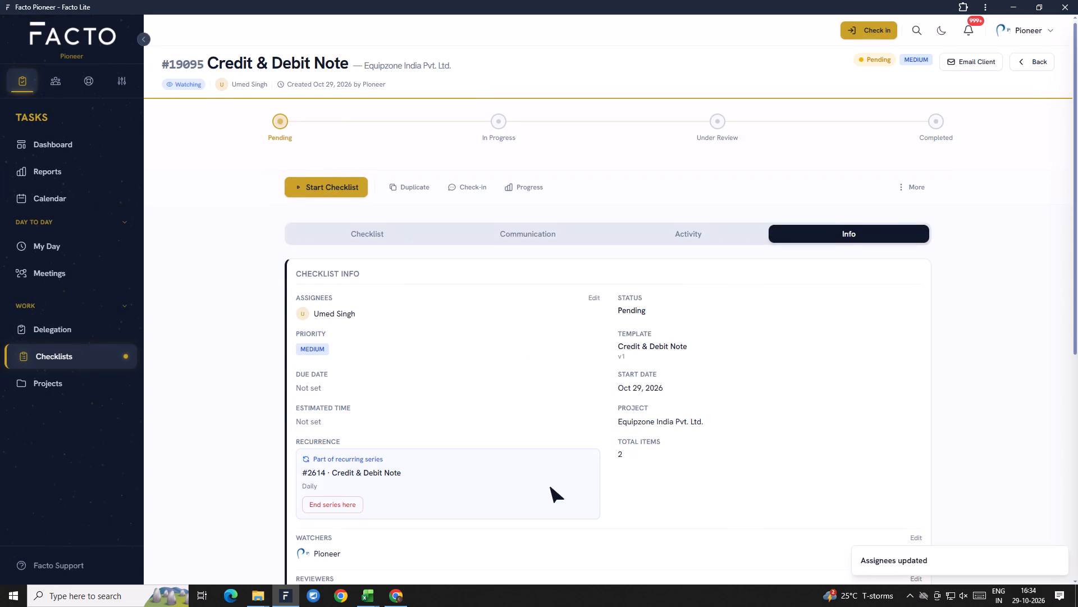
scroll(550, 487, "down", 1)
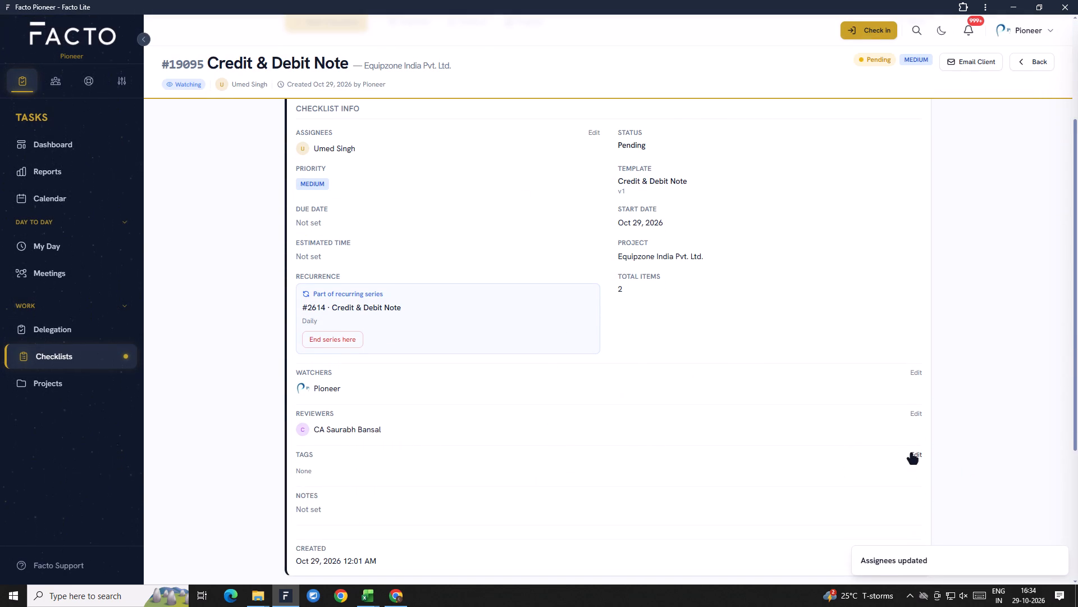
left_click(912, 454)
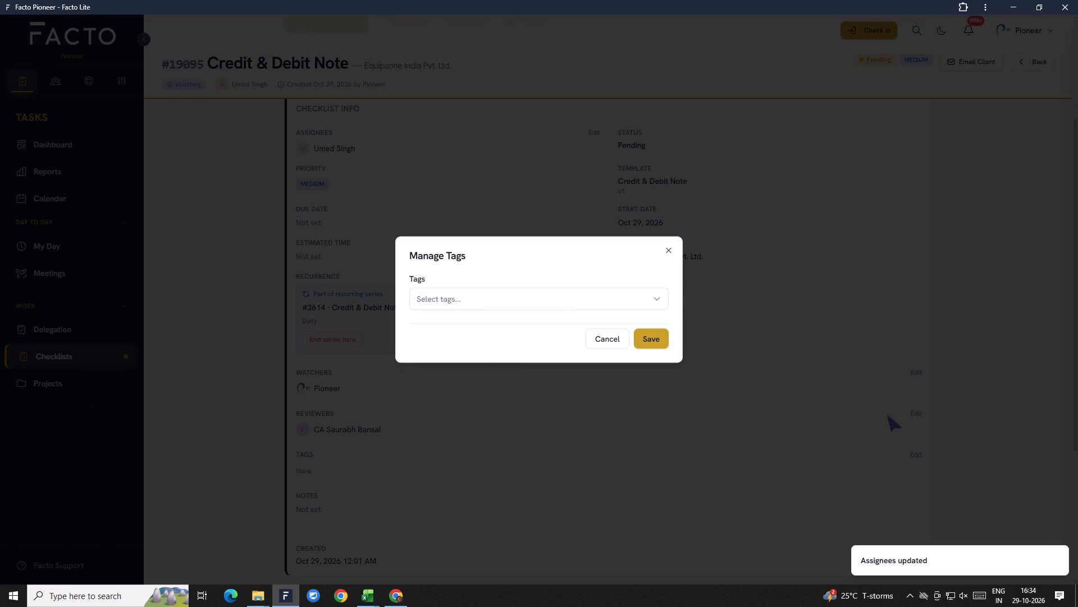
left_click_drag(856, 485, 860, 472)
left_click(915, 413)
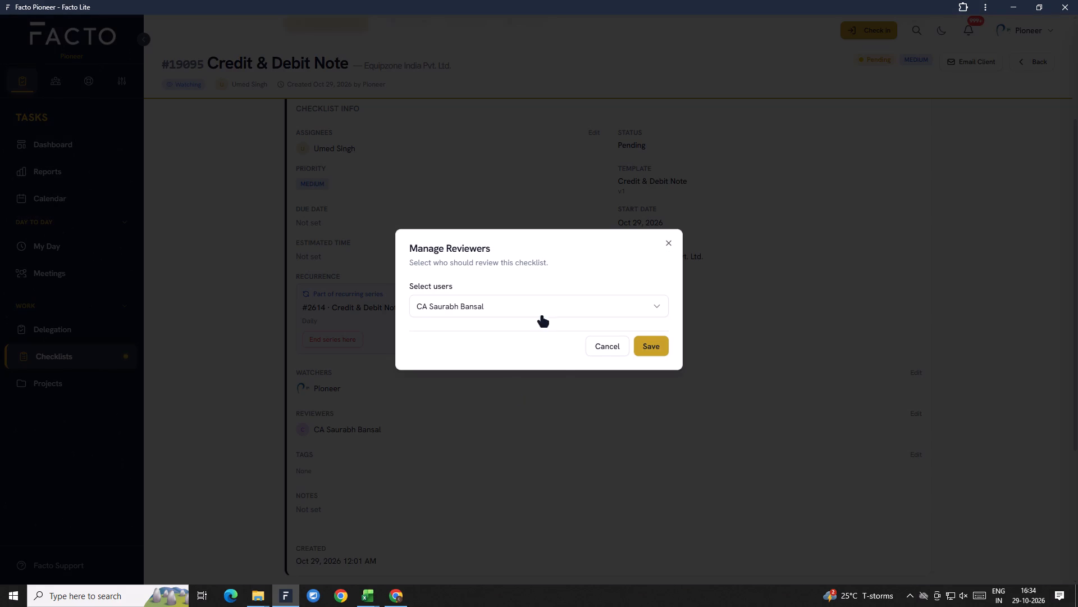
left_click(506, 310)
scroll(478, 400, "down", 1)
scroll(461, 393, "up", 1)
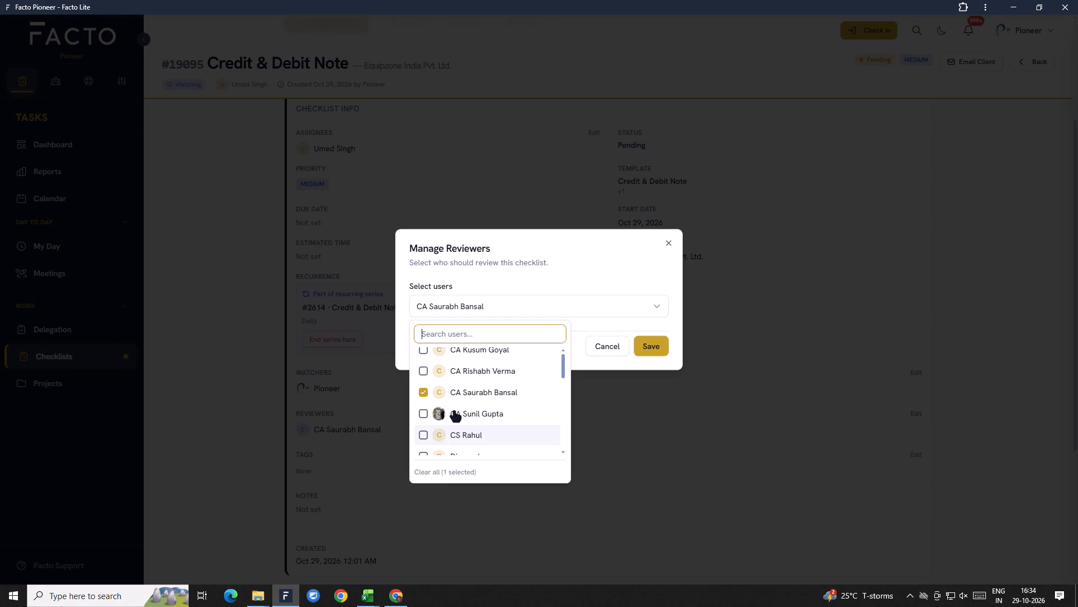
left_click(453, 399)
left_click(655, 344)
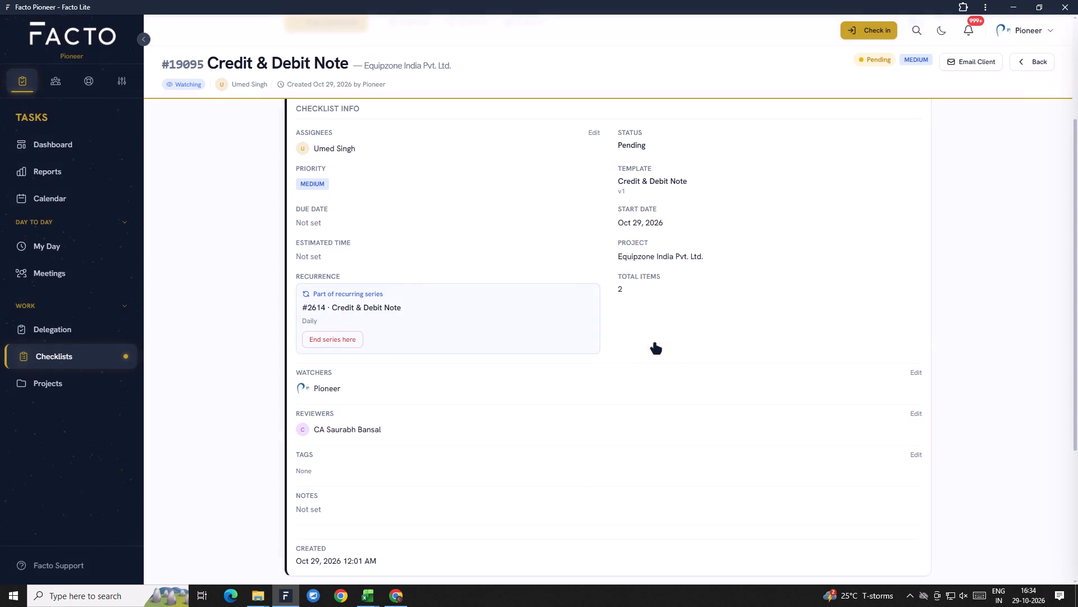
Return to the filtered list and open the Net Worth Sheet update on daily Basis checklist #19077 on its info details.
scroll(591, 437, "up", 5)
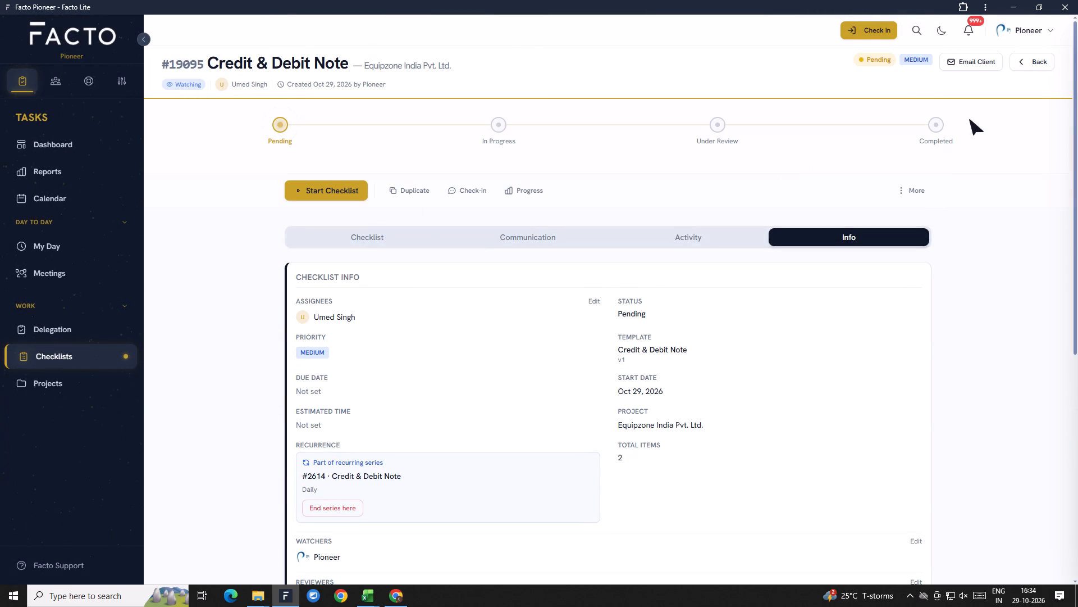
left_click(1022, 60)
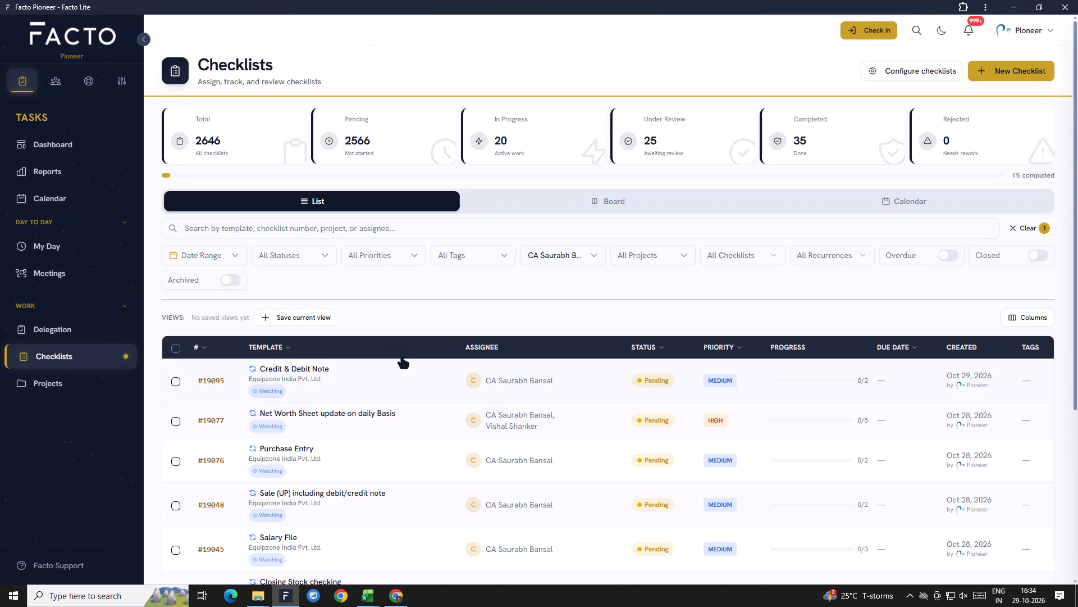
scroll(316, 410, "down", 1)
left_click(304, 321)
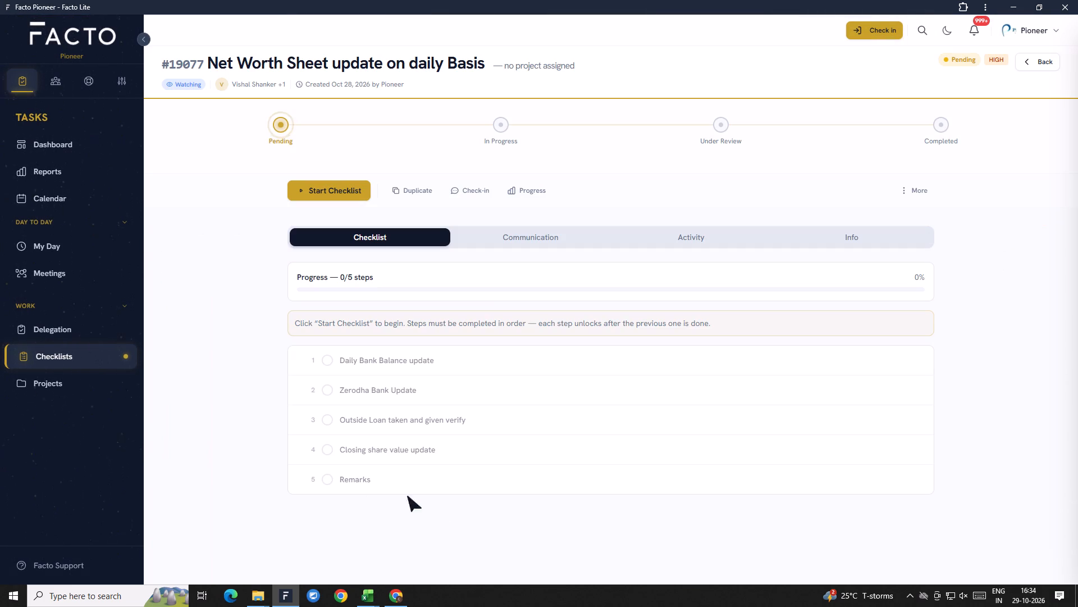
left_click(840, 237)
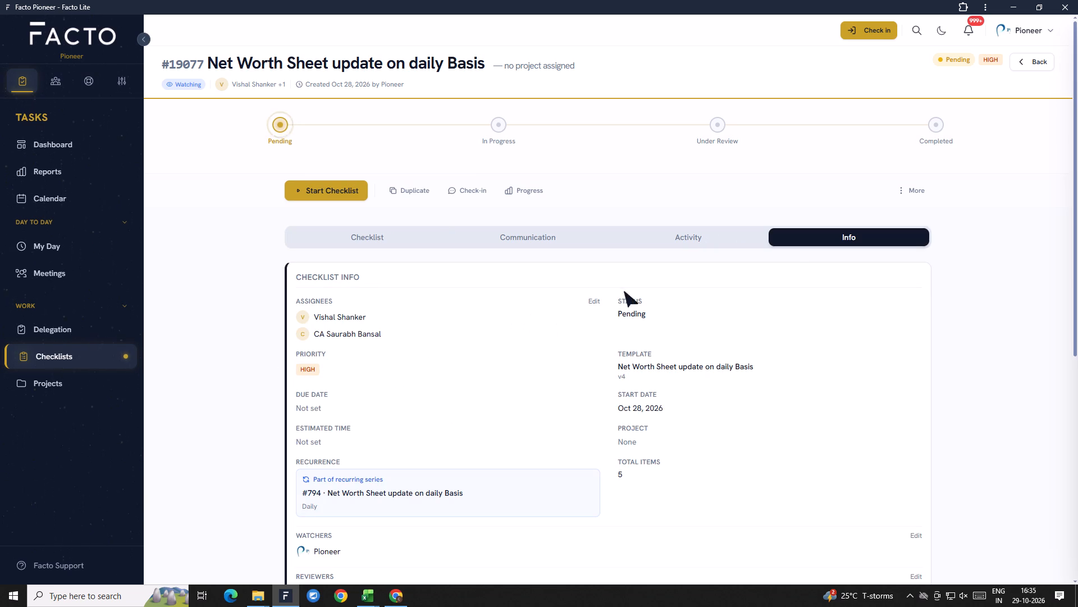
Replace CA Saurabh with Parmod, found by searching users for "parm", in the Net Worth Sheet checklist's assignees, keeping Vishal, and save.
left_click(592, 303)
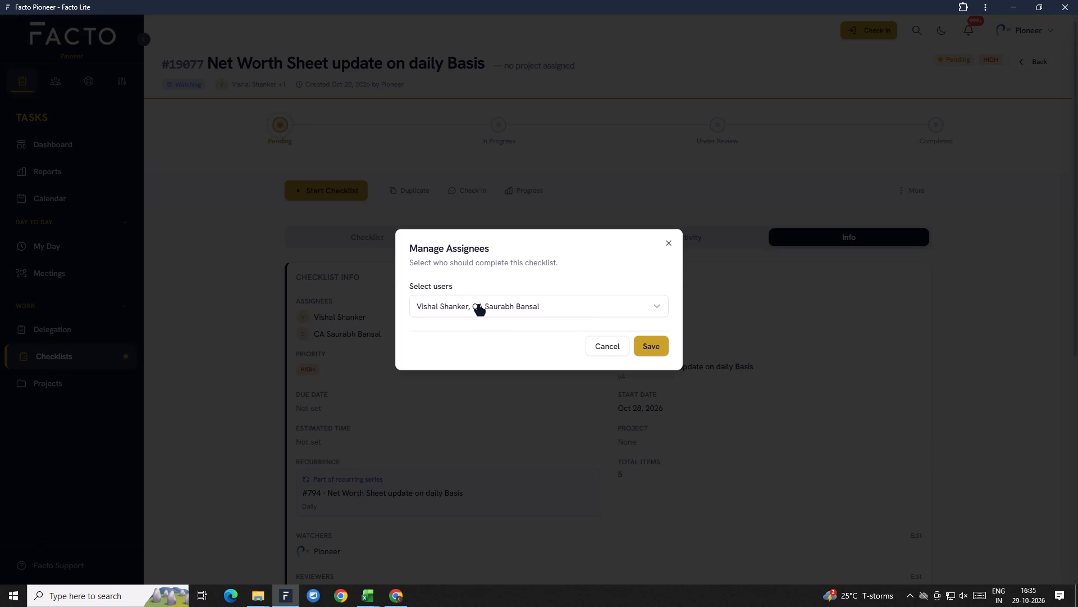
left_click(478, 305)
scroll(468, 420, "down", 3)
scroll(468, 420, "up", 2)
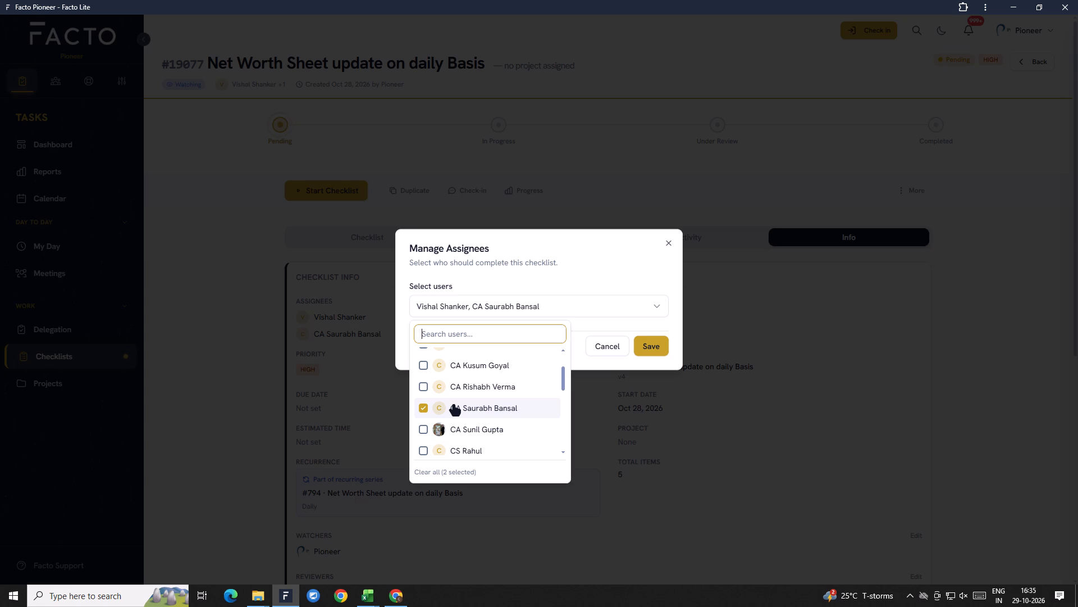
left_click(445, 407)
scroll(449, 422, "down", 4)
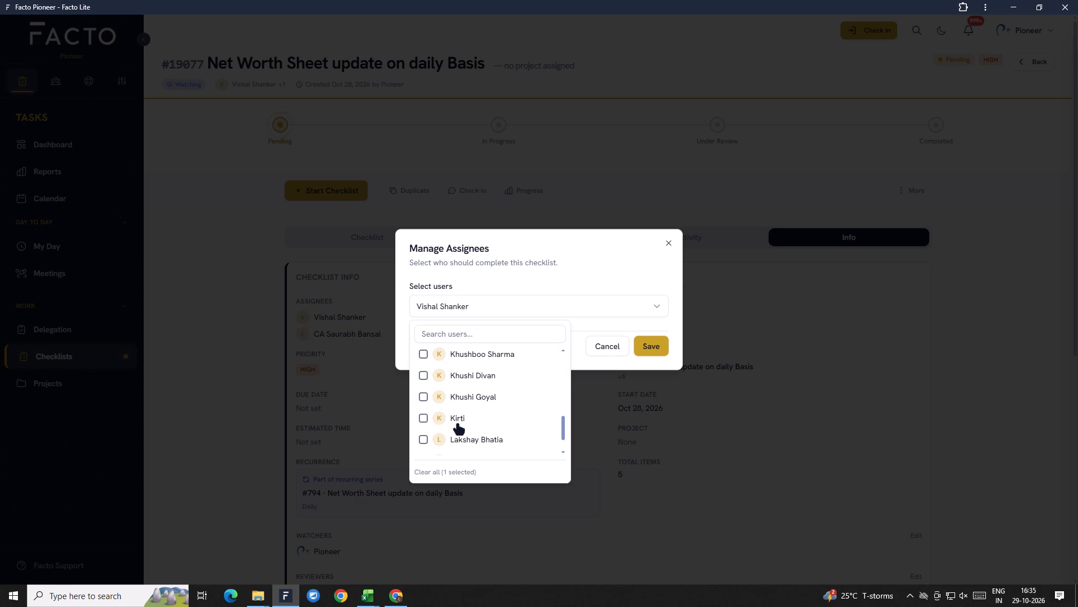
scroll(458, 425, "down", 3)
scroll(458, 425, "up", 8)
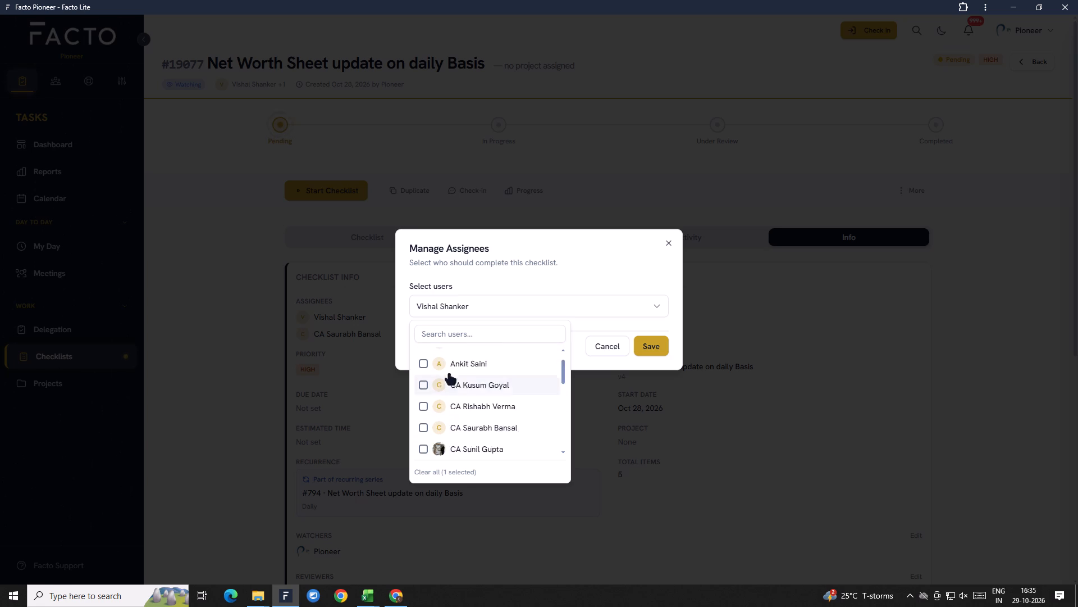
scroll(449, 411, "up", 2)
left_click(456, 338)
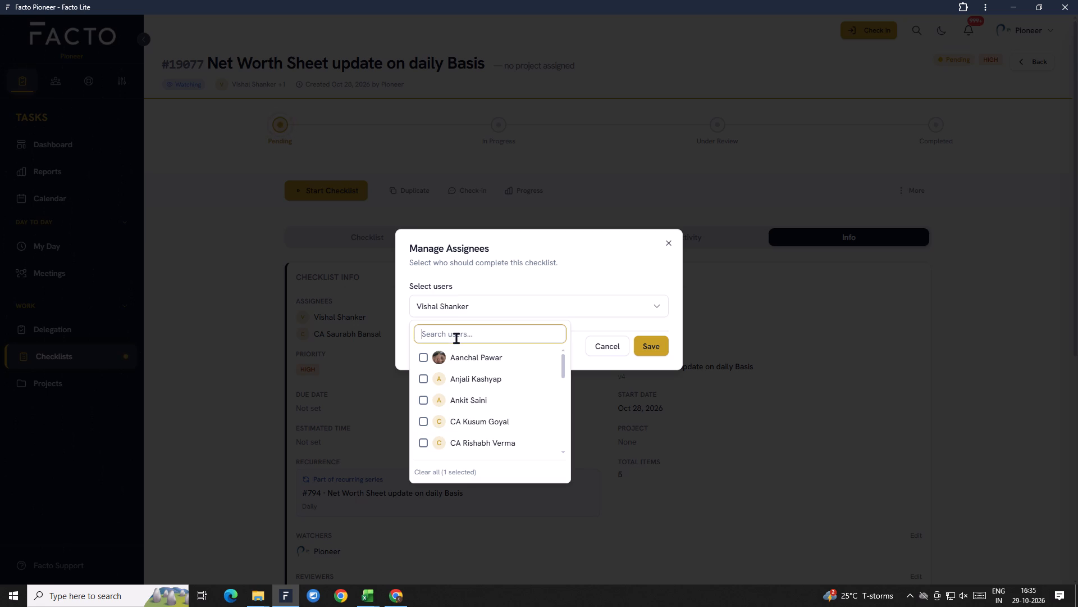
type("pr")
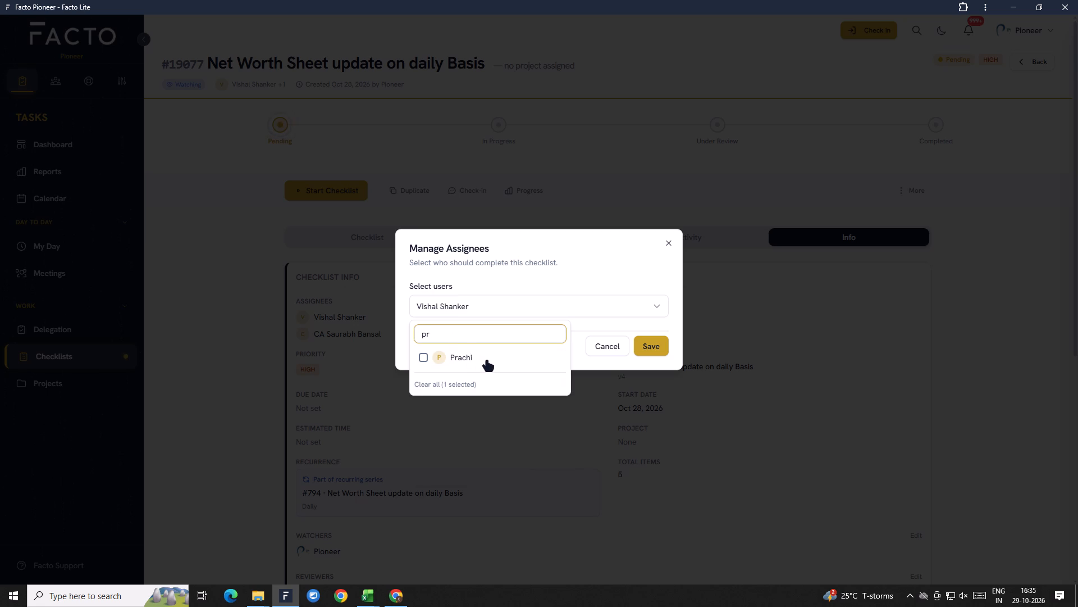
key("BackSpace")
type("ar")
key("m")
left_click(483, 360)
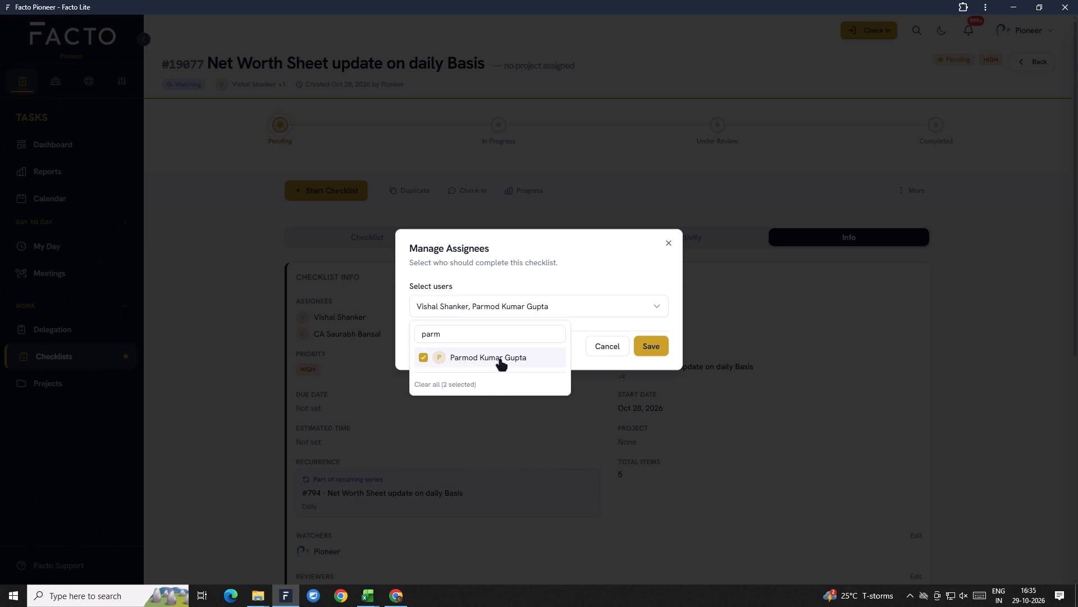
left_click(654, 341)
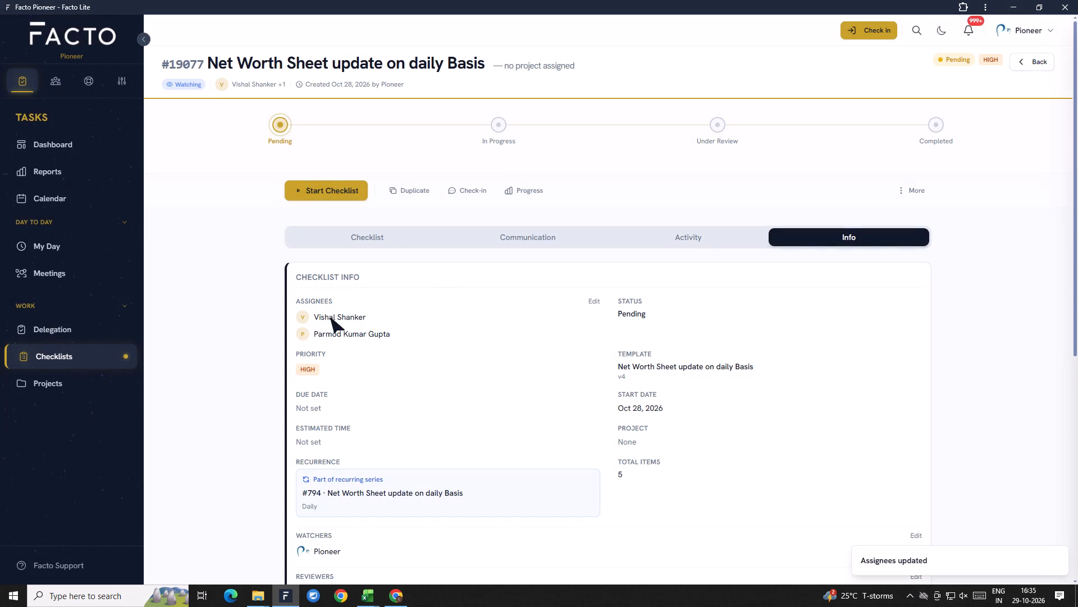
Check the Net Worth Sheet checklist's assignee selection and look through its info details for any reviewer.
left_click(596, 302)
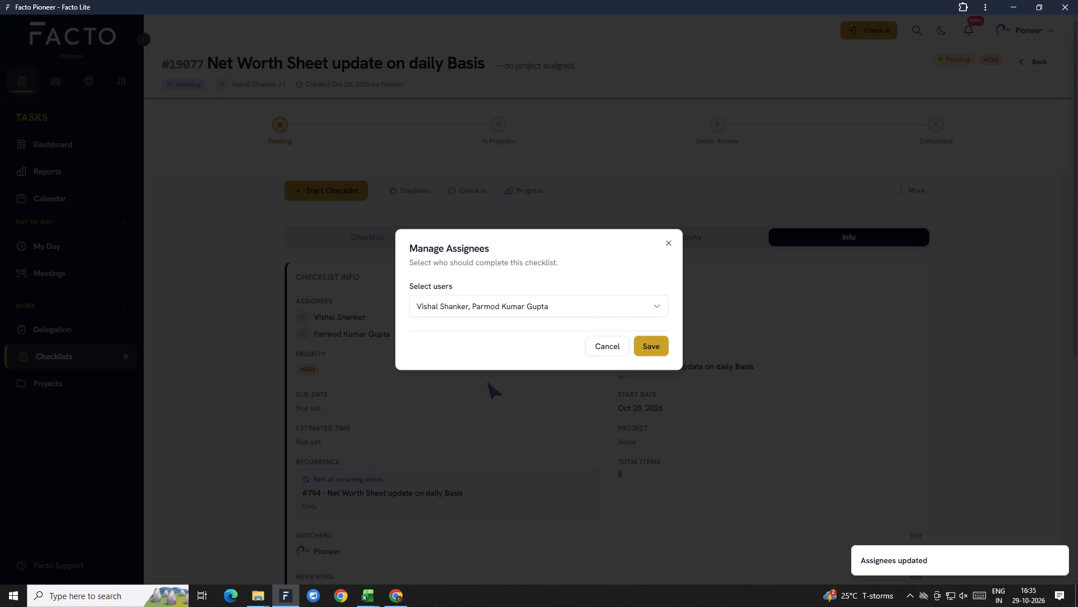
left_click(530, 438)
scroll(527, 478, "down", 3)
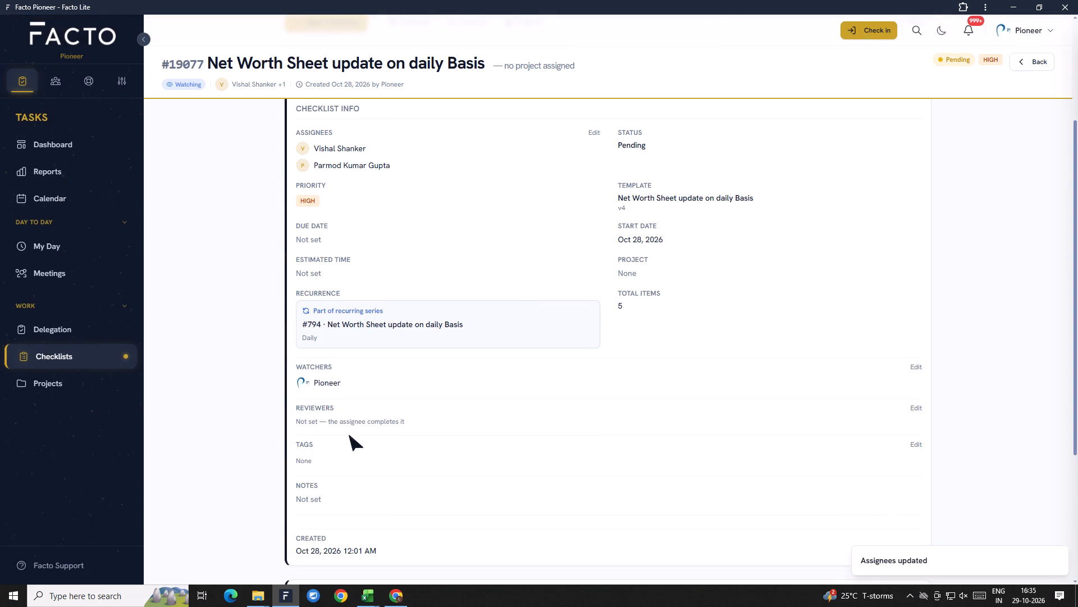
scroll(531, 482, "down", 1)
scroll(531, 478, "up", 5)
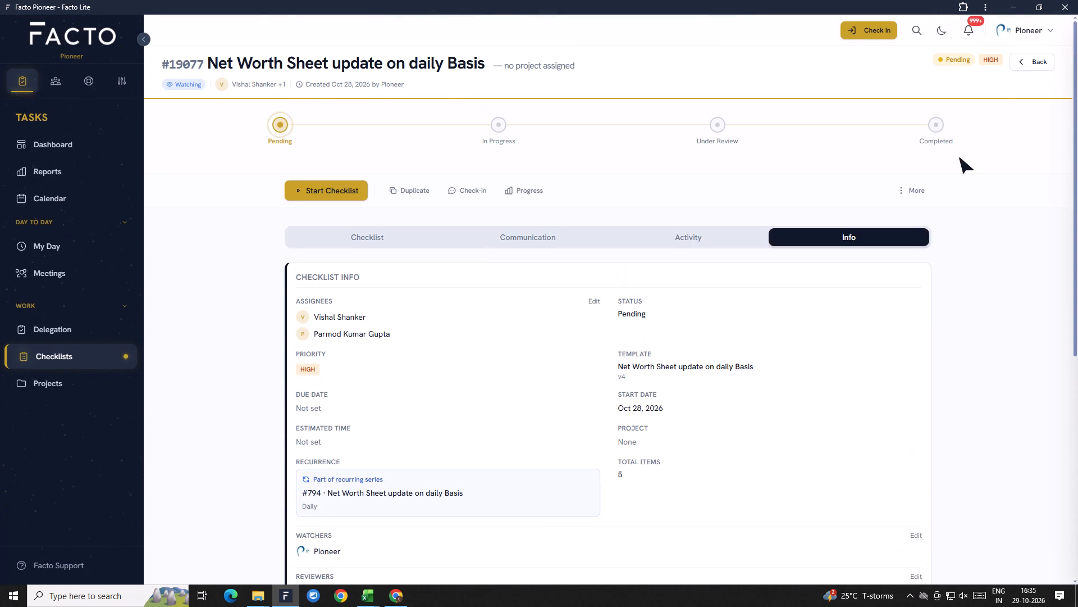
Return to the filtered list and open the Equipzone India Purchase Entry checklist #19076 on its info details.
left_click(1045, 58)
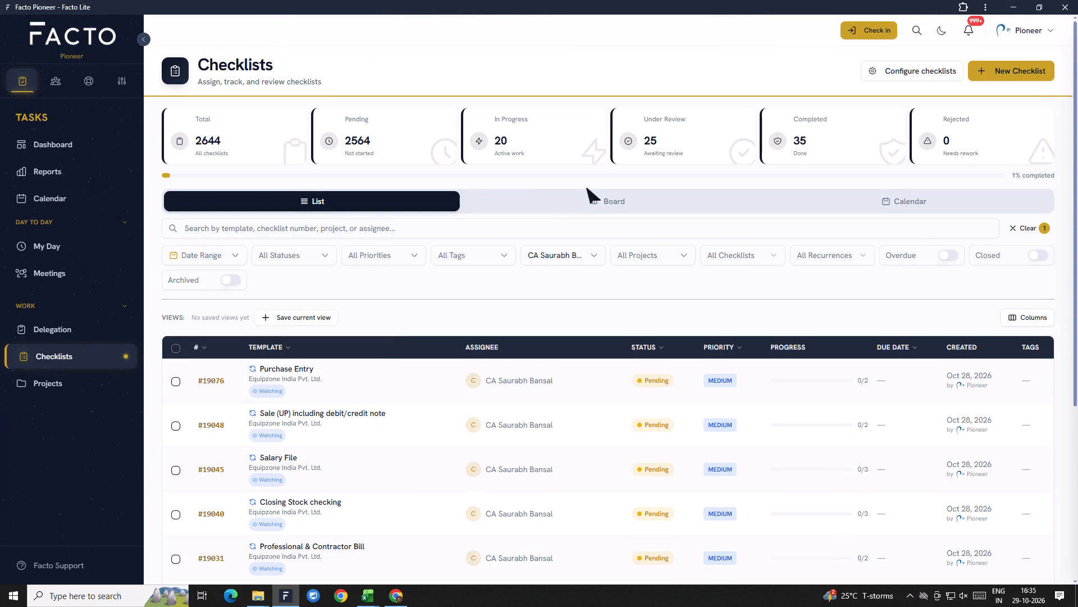
scroll(283, 472, "down", 1)
left_click(284, 320)
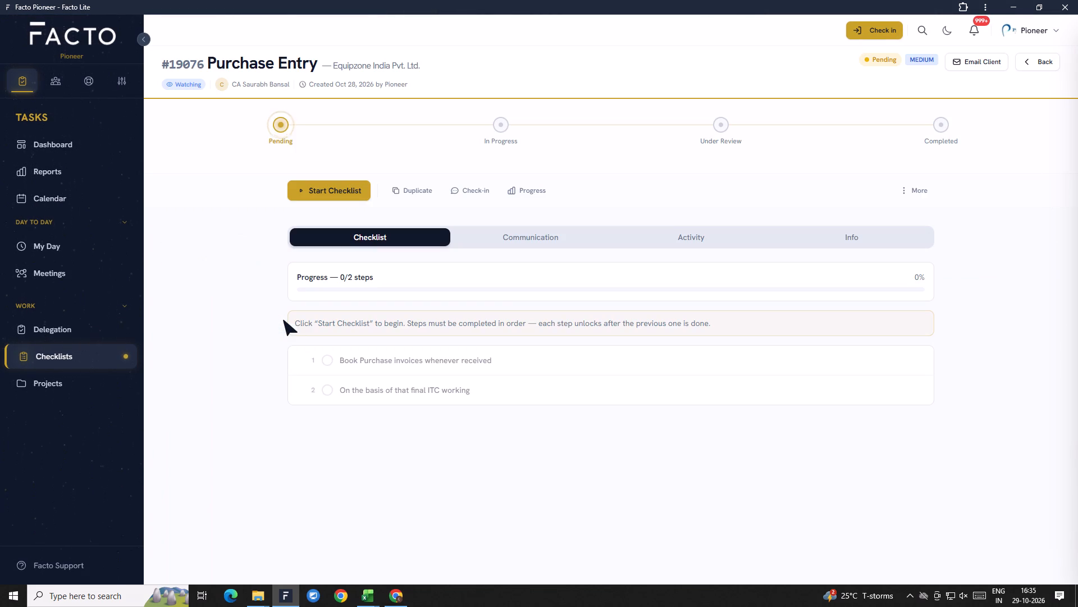
left_click(846, 235)
Replace CA Saurabh with Umed, found by searching users for "umed", in the Purchase Entry checklist's assignees and save.
left_click(604, 304)
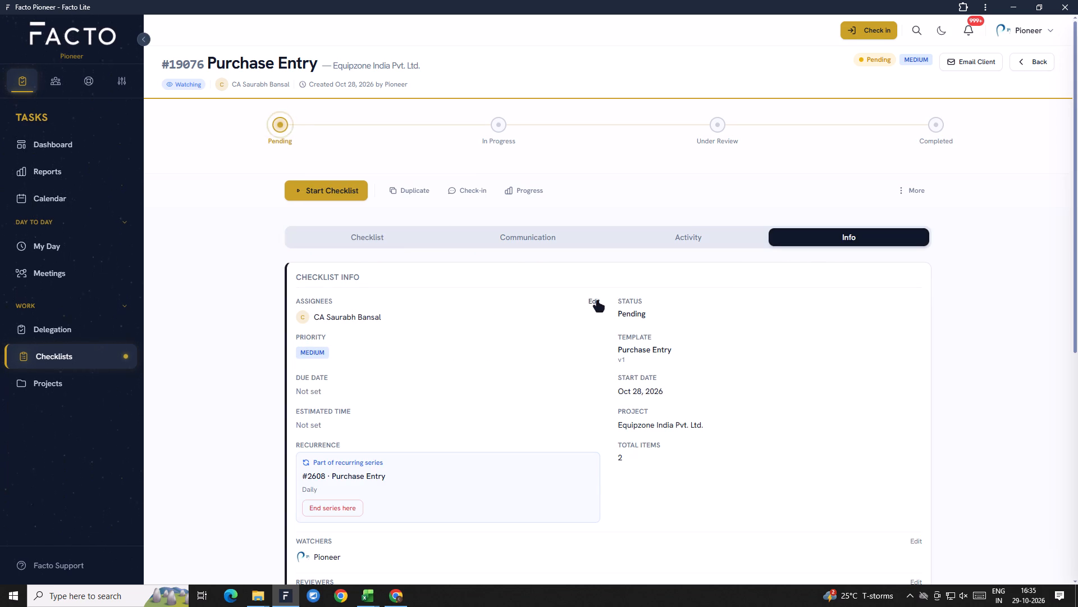
left_click(597, 302)
left_click(511, 303)
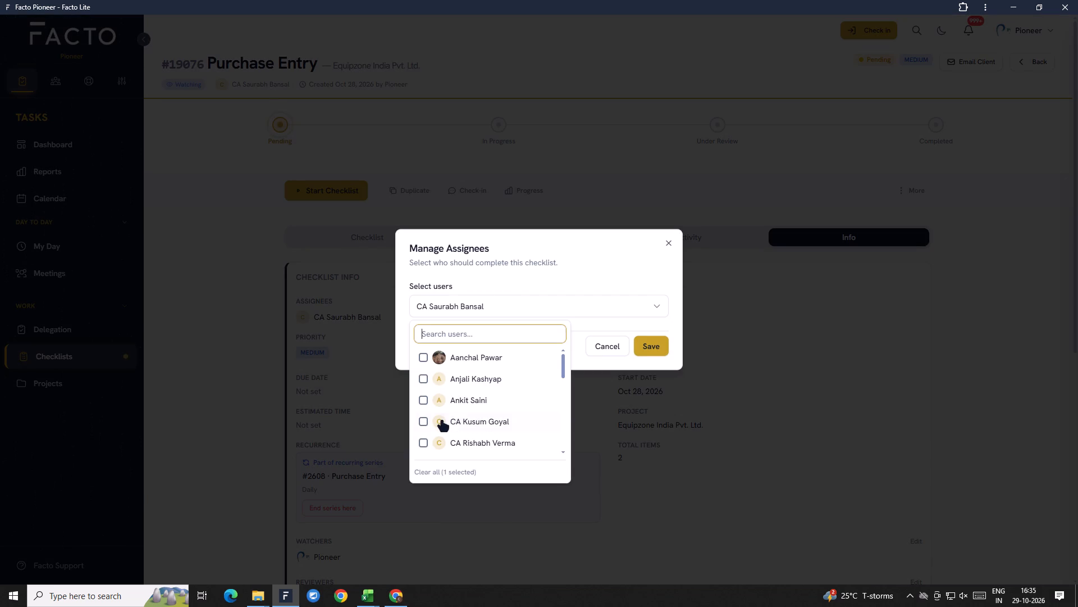
scroll(459, 406, "down", 1)
left_click(445, 411)
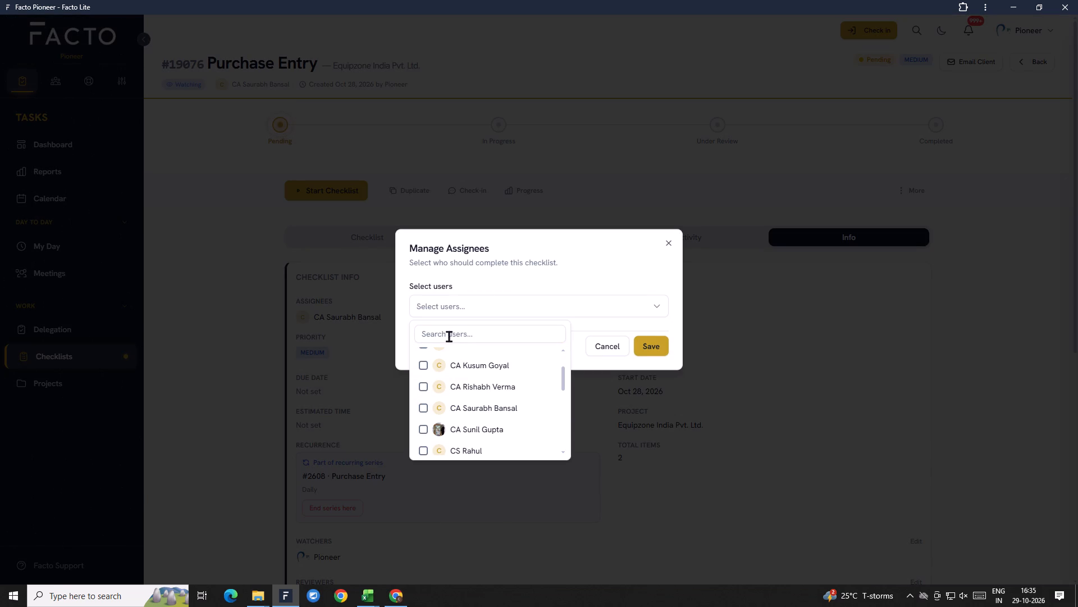
left_click(443, 314)
left_click(443, 308)
left_click(437, 300)
left_click(425, 307)
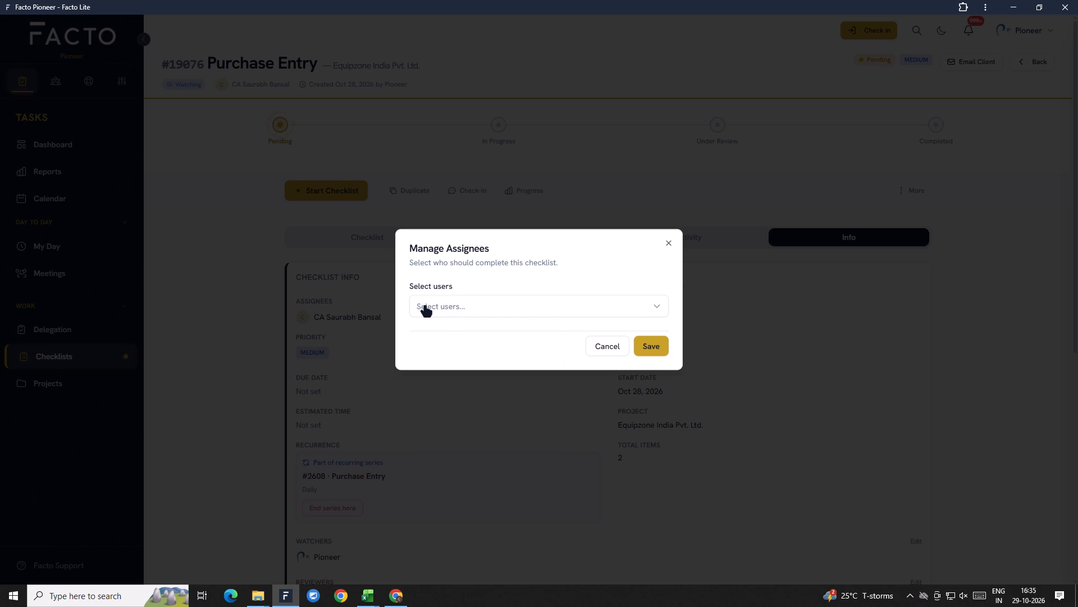
left_click(433, 324)
left_click(433, 331)
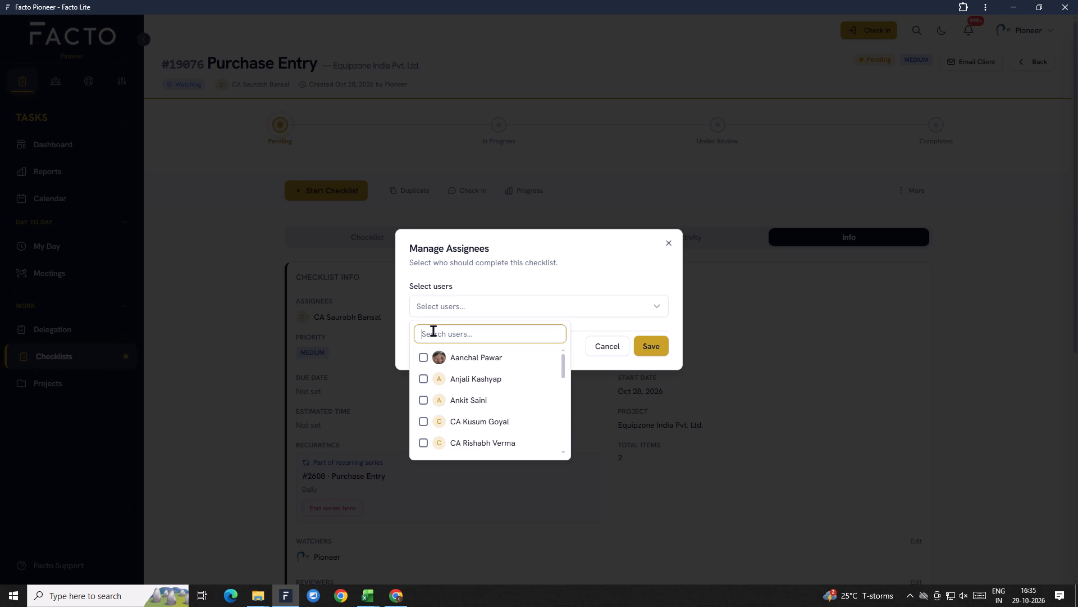
type("umed")
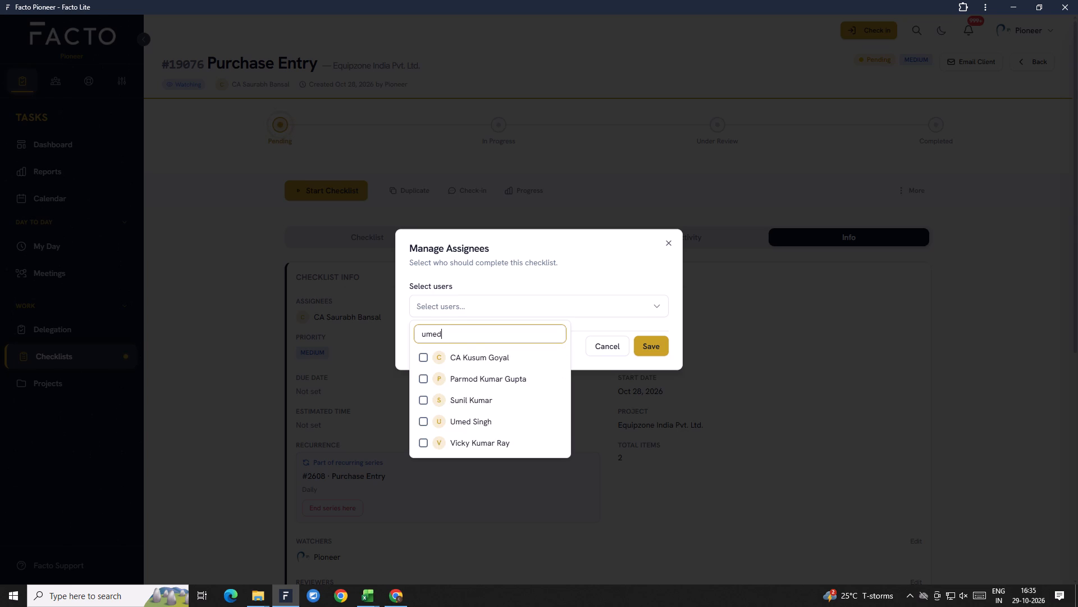
left_click(458, 360)
left_click(656, 355)
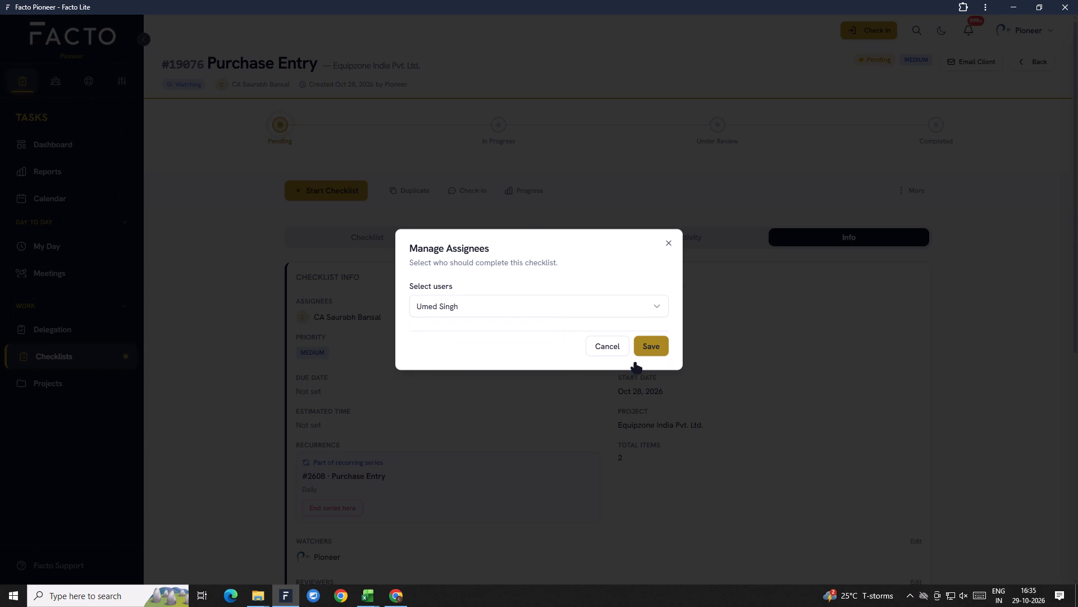
Remove CA Saurabh from the Purchase Entry checklist's reviewers and save with no reviewer selected.
scroll(449, 465, "down", 2)
scroll(298, 482, "down", 1)
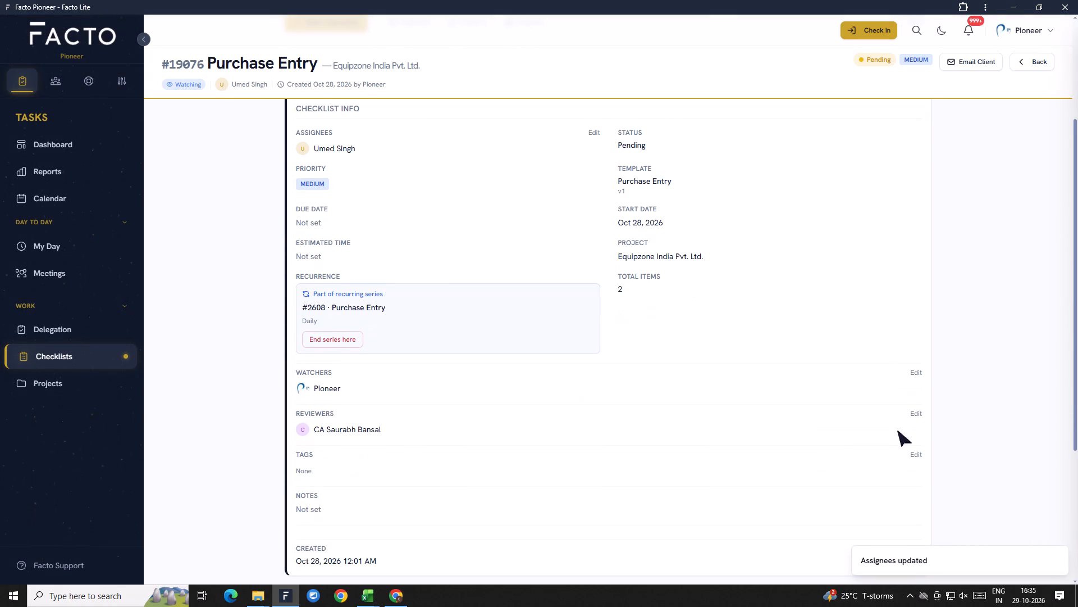
left_click(916, 413)
left_click(528, 306)
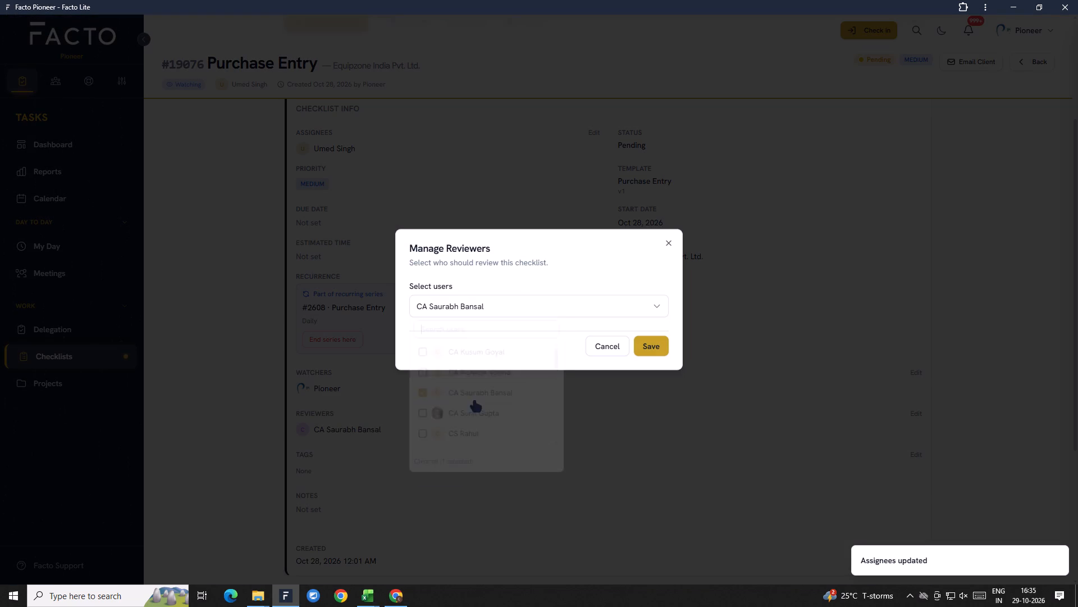
scroll(474, 402, "down", 1)
scroll(463, 381, "up", 1)
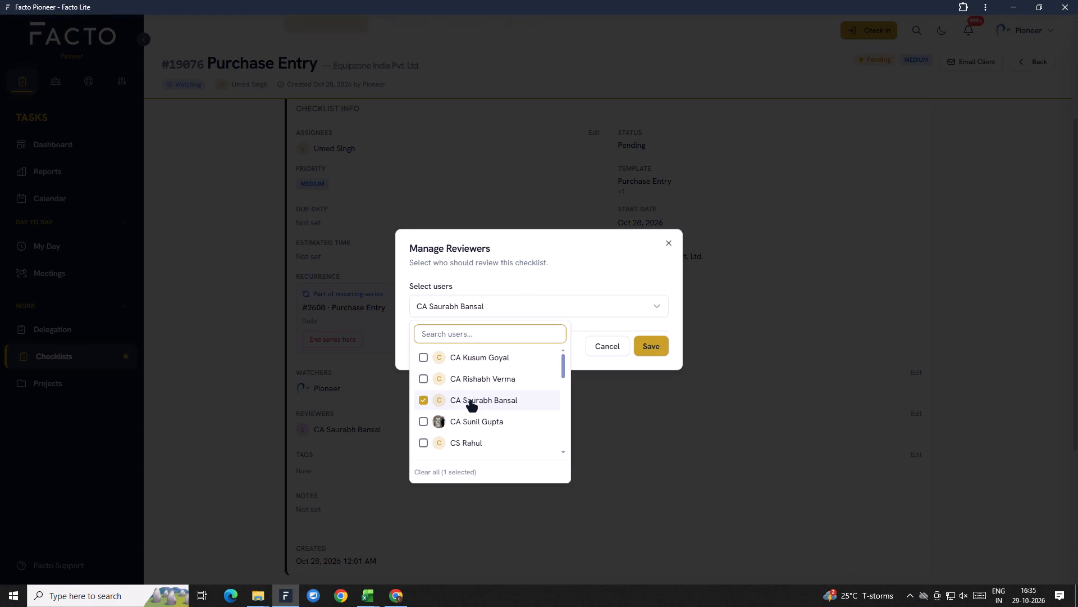
left_click(471, 402)
left_click(665, 348)
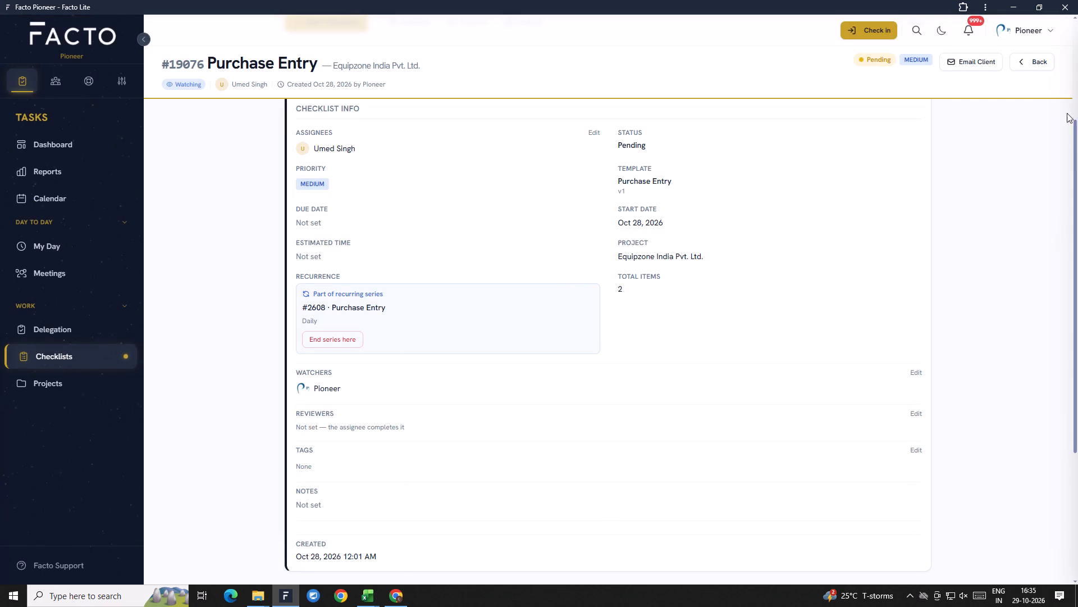
Return to the filtered list and open the Sale (UP) including debit/credit note checklist #19048 on its info details.
left_click(1042, 62)
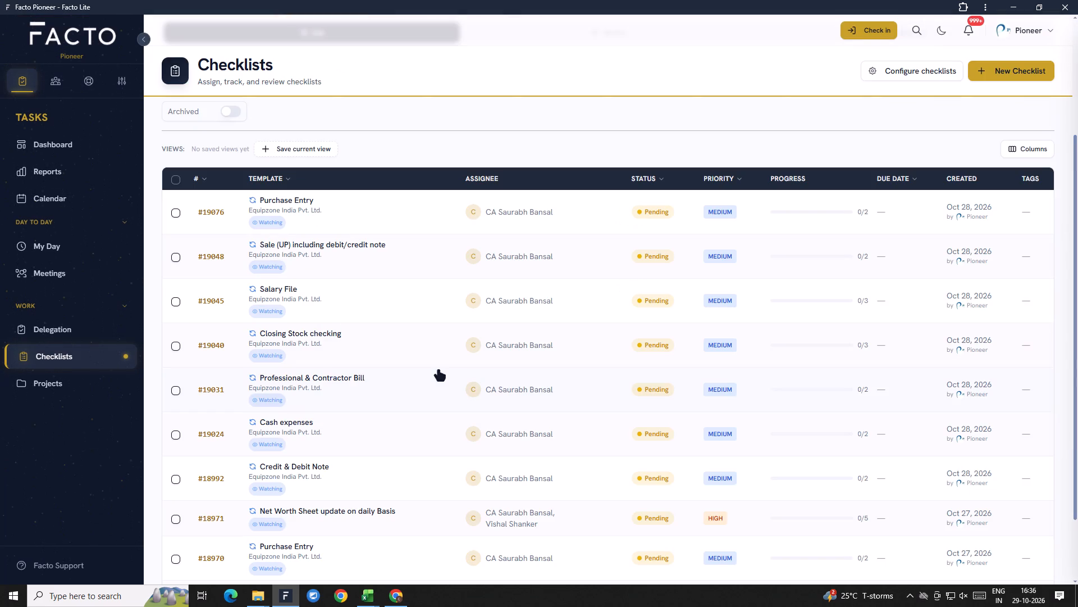
scroll(357, 349, "up", 1)
left_click(329, 260)
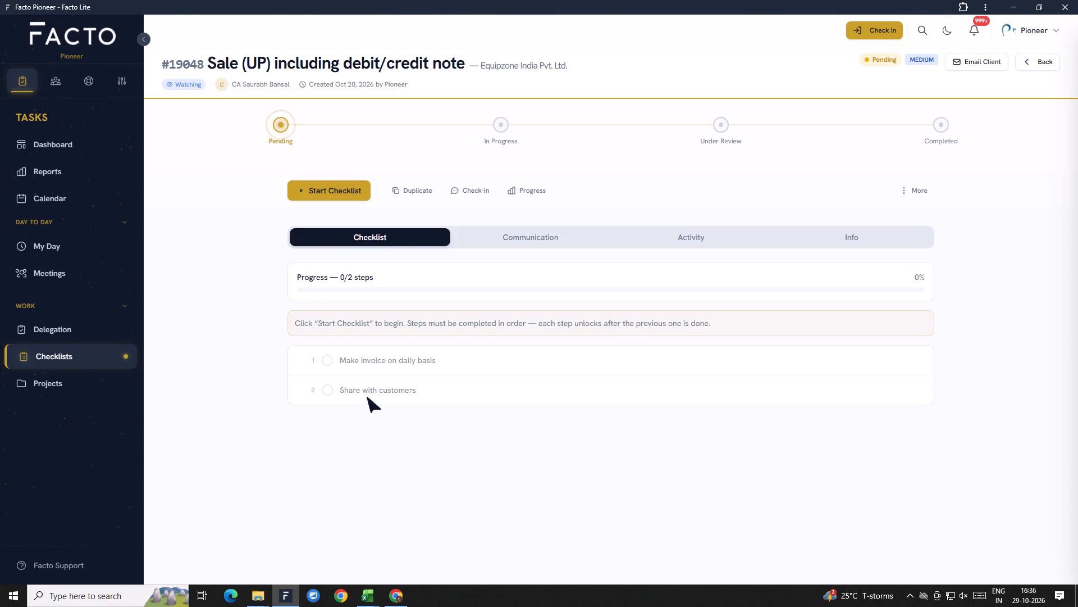
left_click(878, 240)
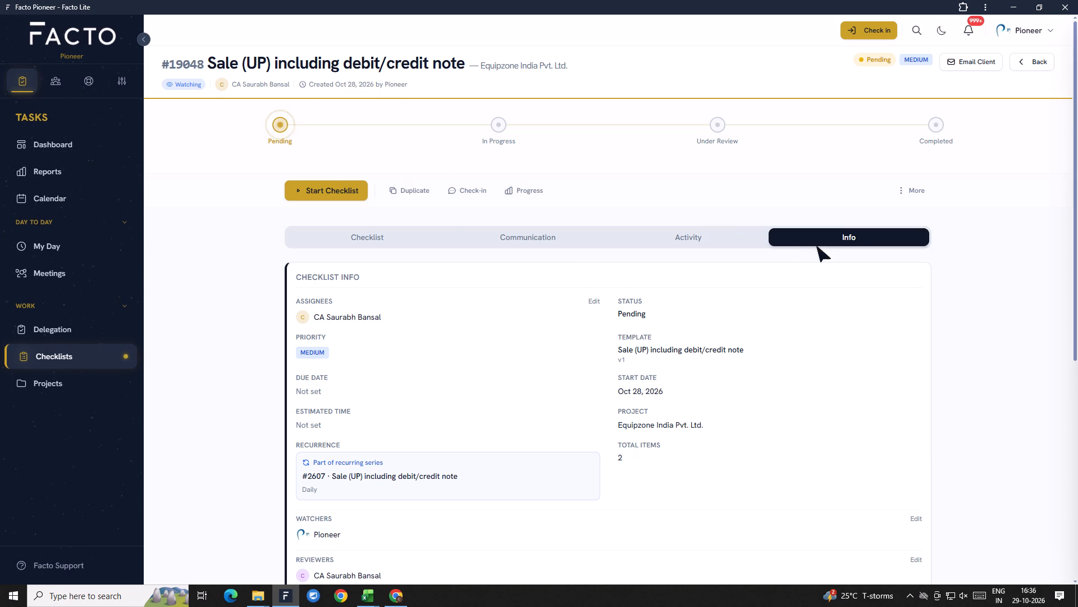
Replace CA Saurabh with Umed, found by searching users for "umed", in the Sale (UP) checklist's assignees and save.
left_click(598, 302)
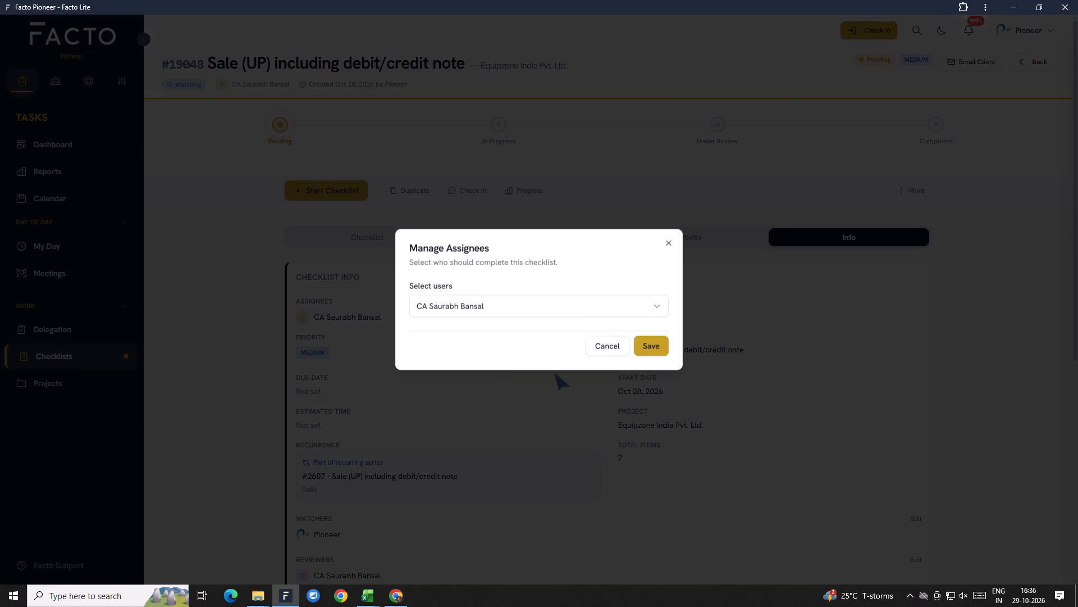
left_click(503, 314)
scroll(473, 422, "down", 1)
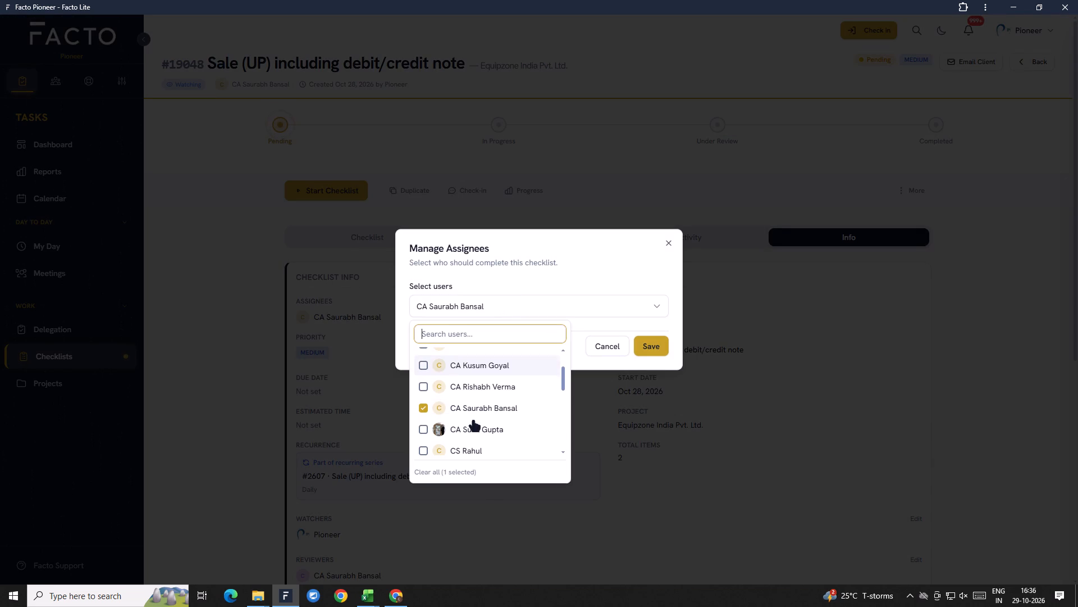
left_click(438, 410)
left_click(452, 334)
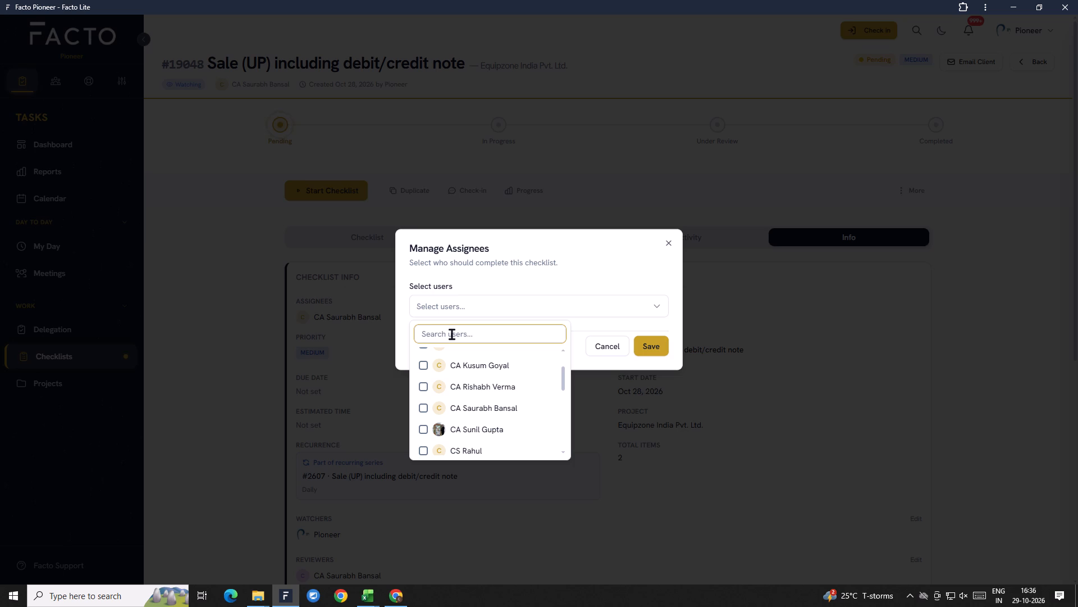
type("umed")
left_click(487, 361)
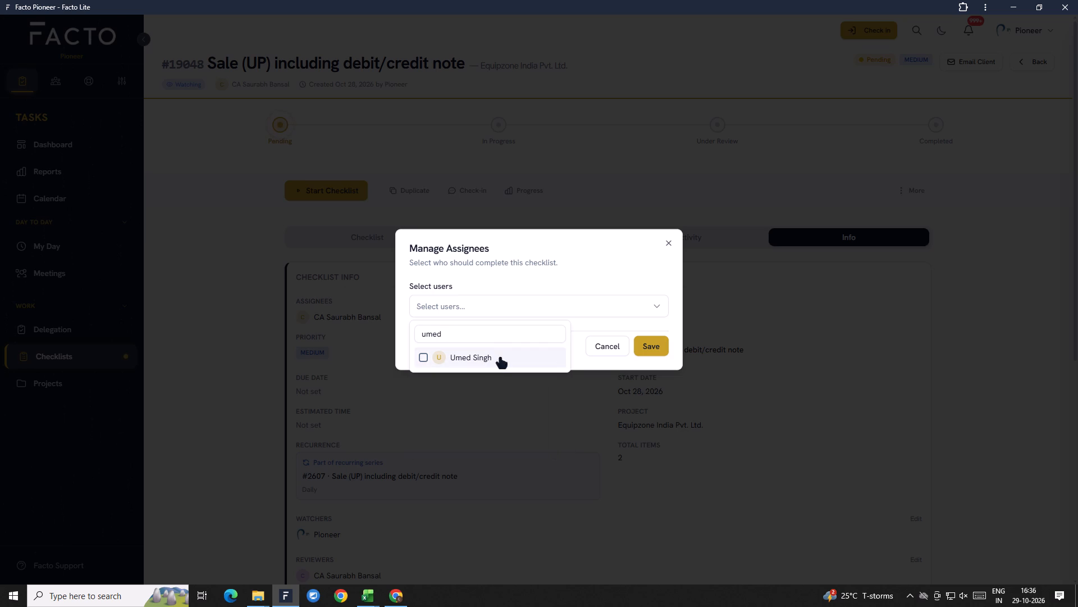
left_click(654, 345)
Remove CA Saurabh from the Sale (UP) checklist's reviewers and save with no reviewer selected.
scroll(503, 457, "down", 1)
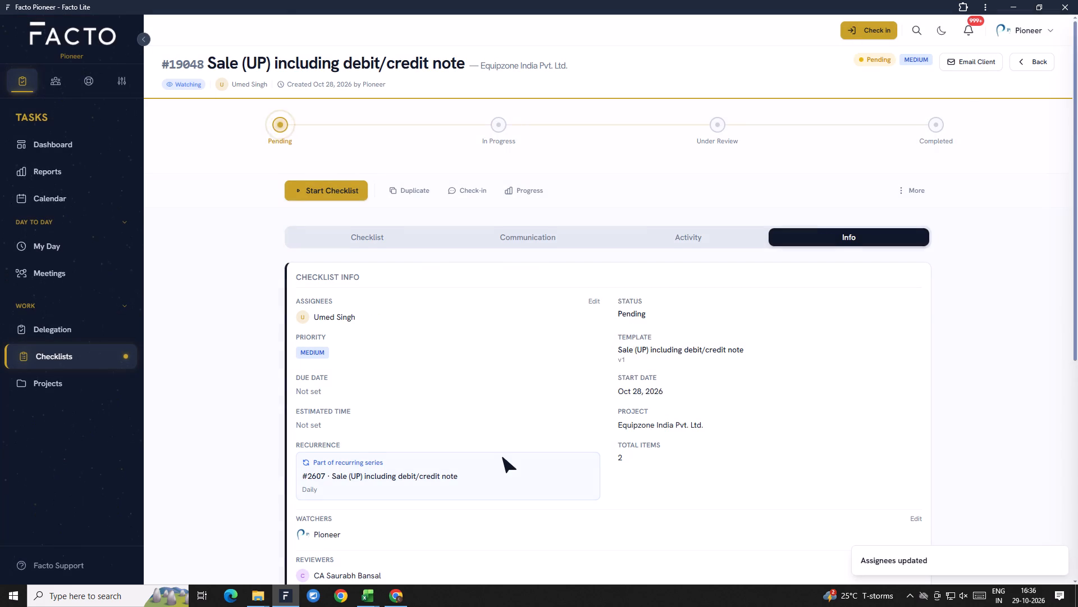
scroll(503, 457, "down", 1)
left_click(911, 447)
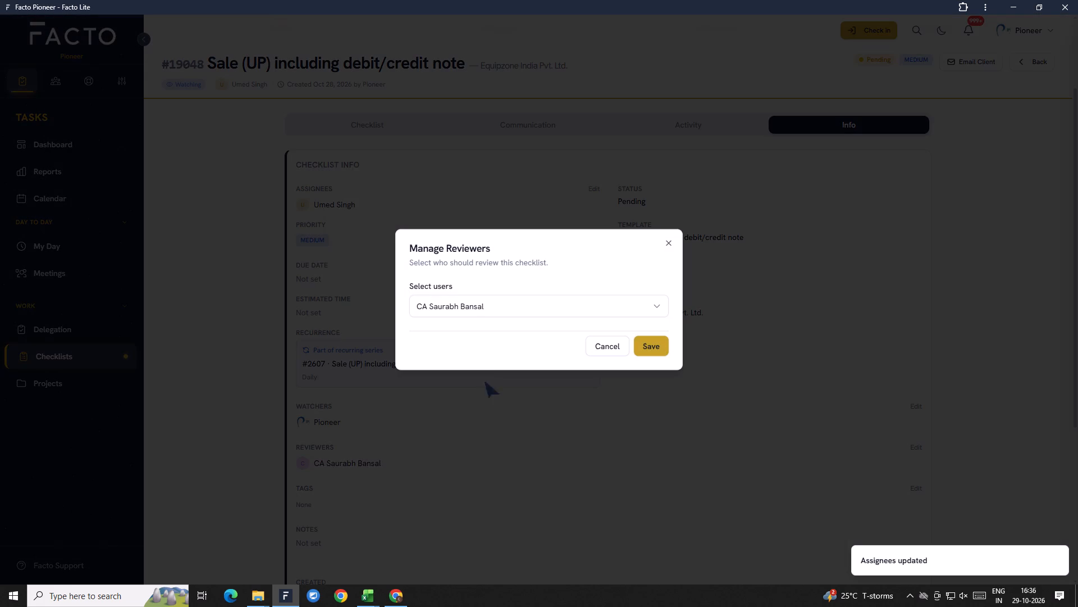
left_click(491, 310)
scroll(481, 375, "down", 1)
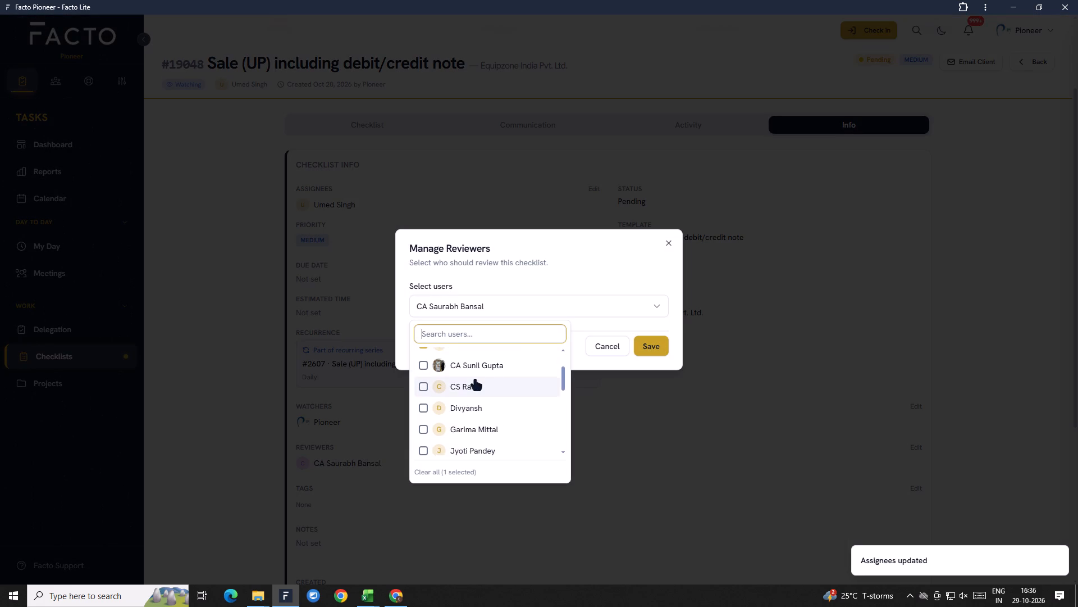
scroll(475, 380, "up", 1)
left_click(472, 403)
left_click(668, 341)
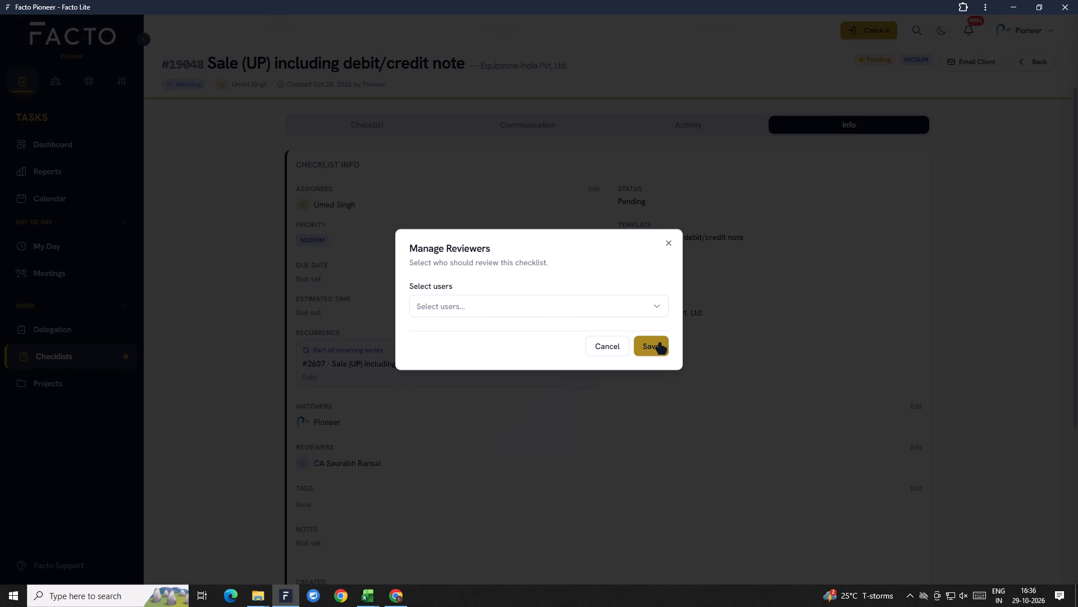
Return to the filtered list and open the Equipzone India Salary File checklist #19045 on its info details.
left_click(1039, 63)
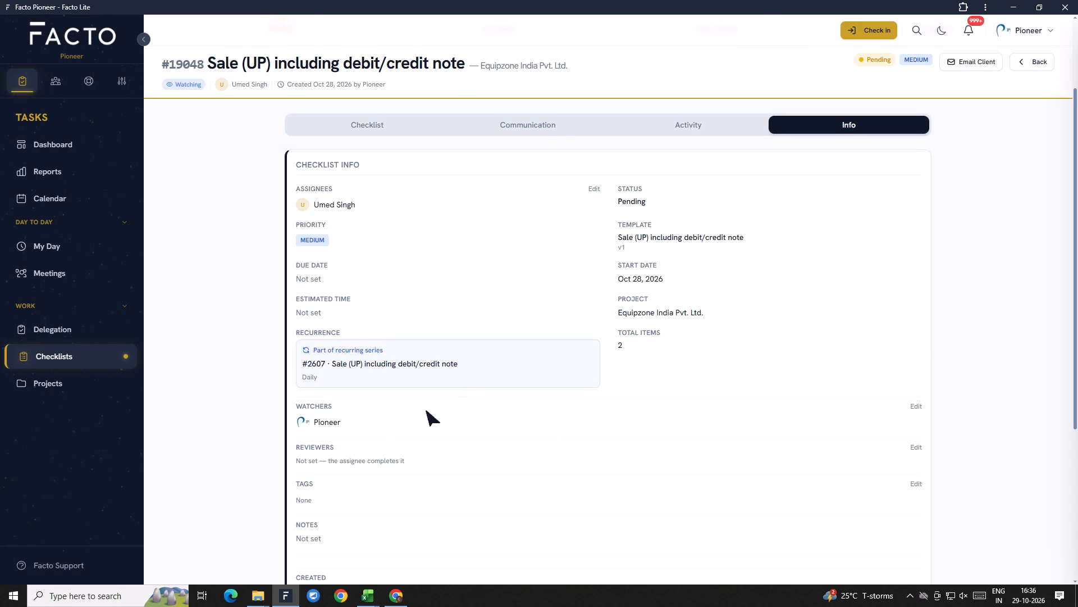
left_click(307, 269)
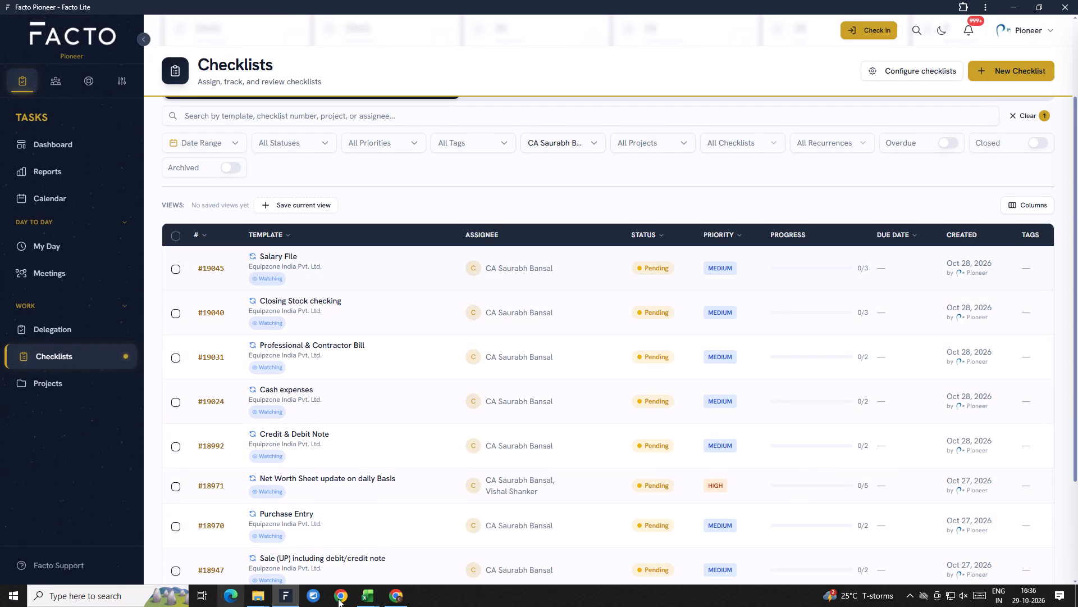
left_click(839, 243)
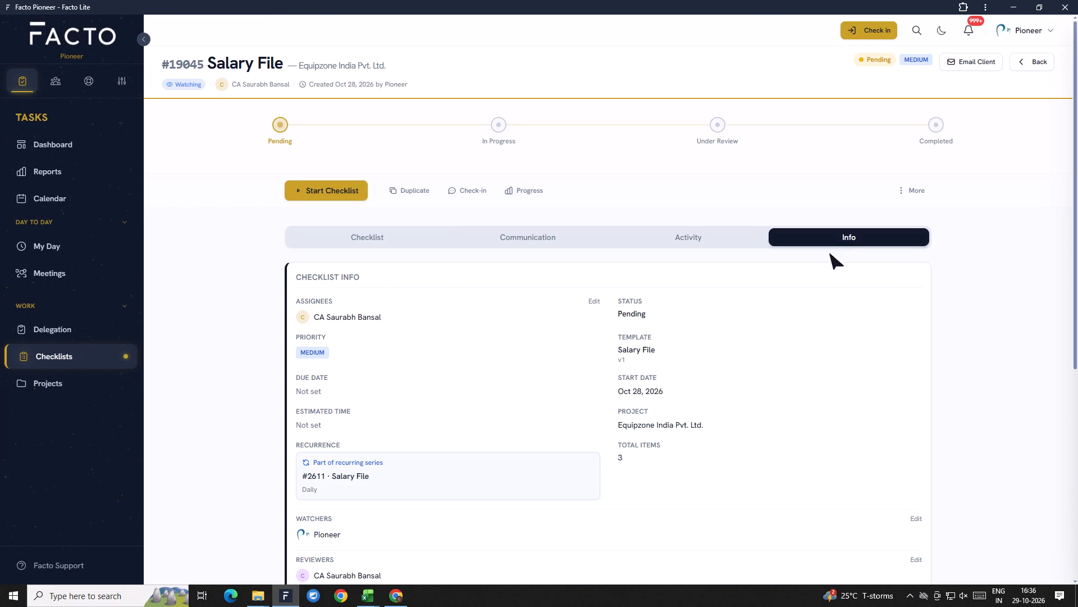
Replace CA Saurabh with Umed, found by searching users for "umed", in the Salary File checklist's assignees and save.
left_click(596, 302)
left_click(487, 312)
scroll(443, 434, "down", 1)
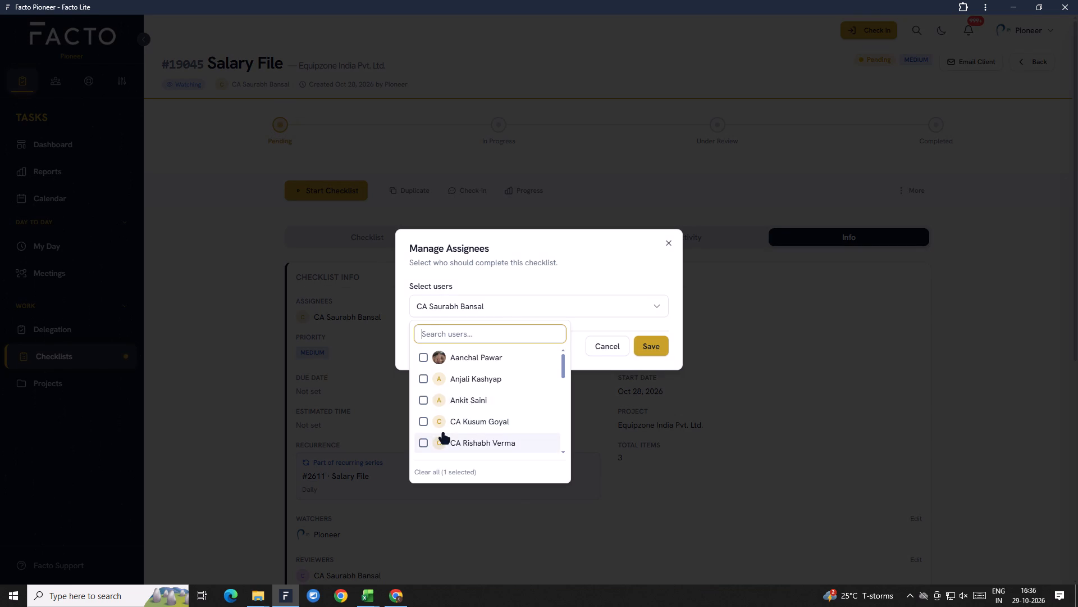
left_click(453, 407)
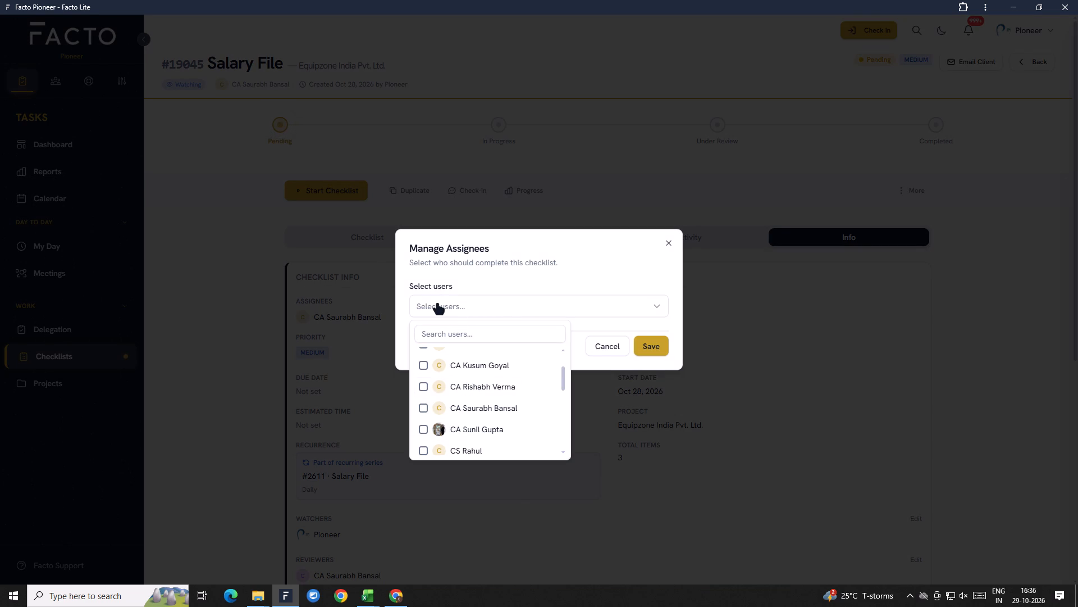
left_click(437, 305)
left_click(437, 320)
left_click(438, 308)
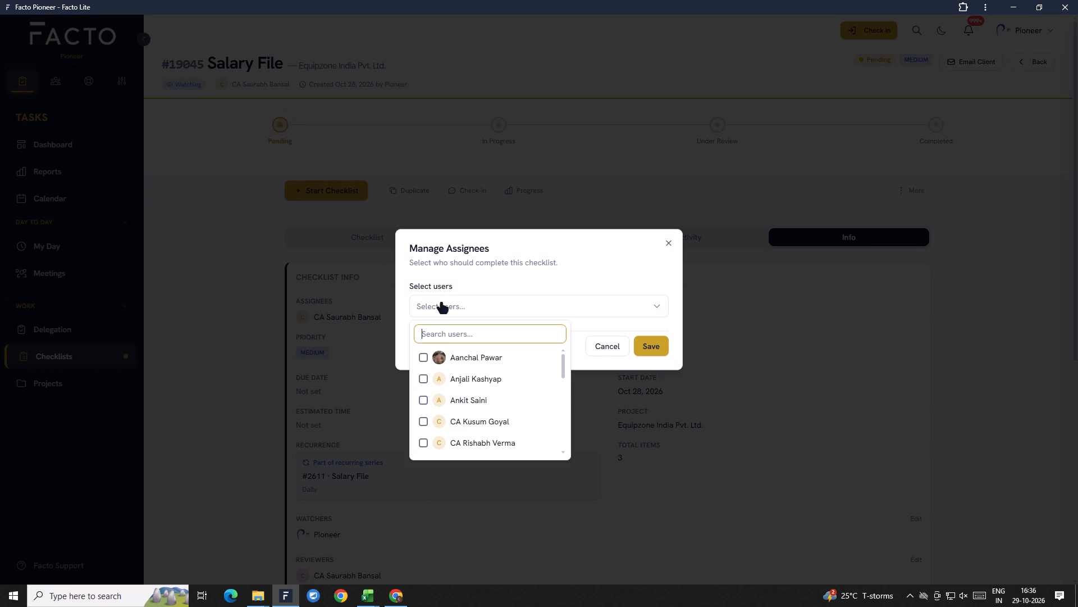
key("u")
type("med")
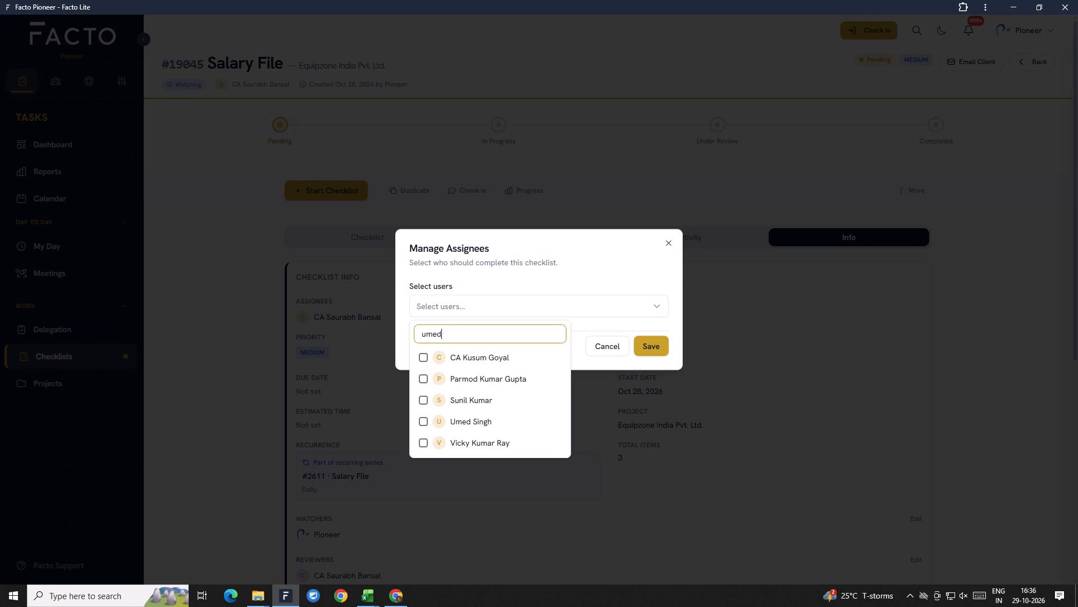
left_click(485, 357)
left_click(655, 351)
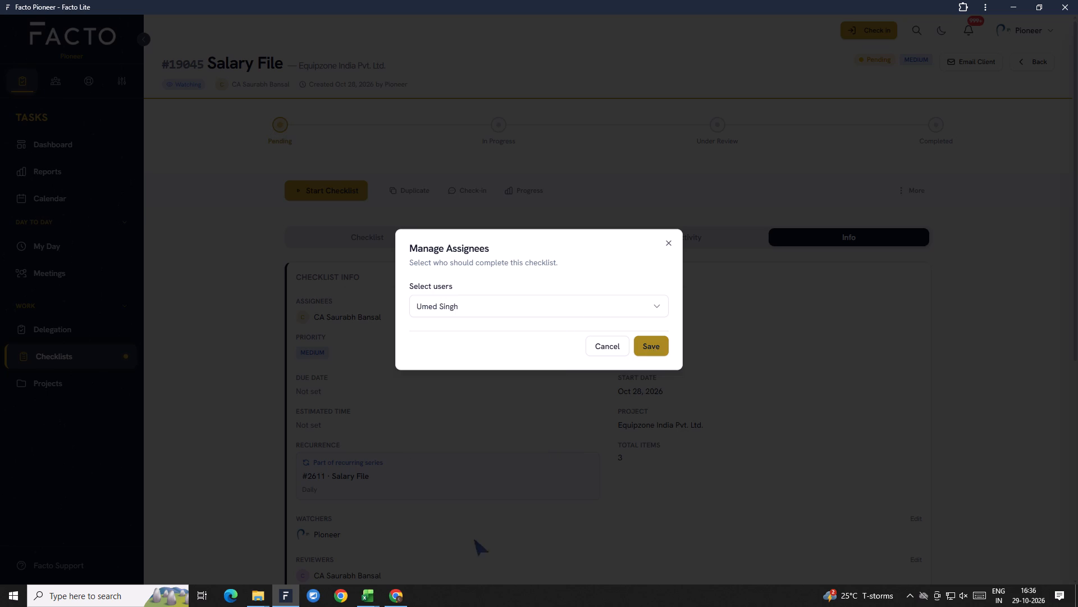
Remove CA Saurabh from the Salary File checklist's reviewers and save with no reviewer selected.
scroll(461, 515, "down", 4)
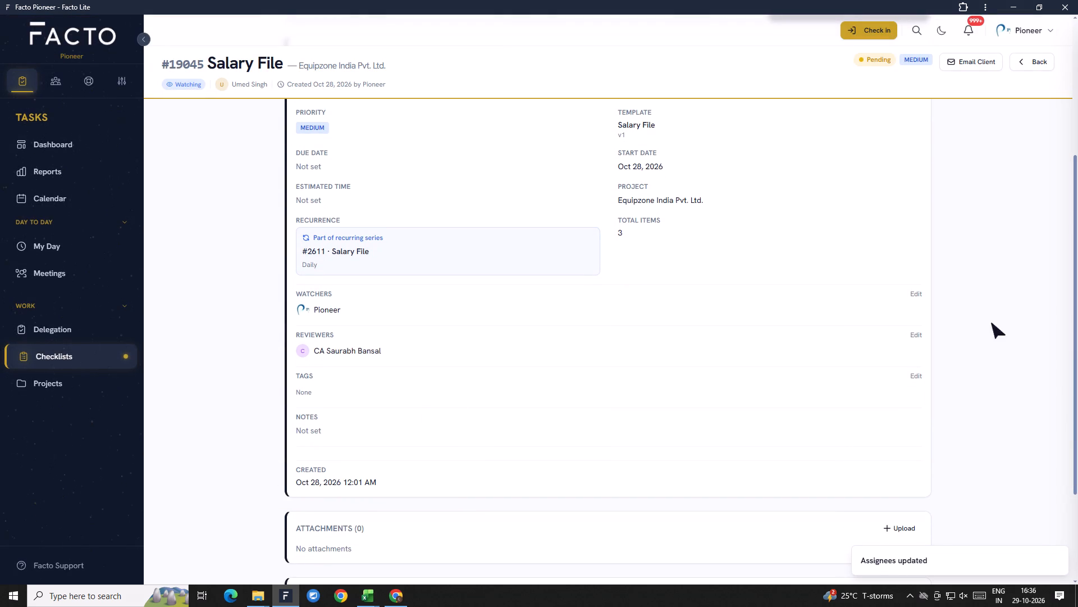
left_click(916, 332)
left_click(516, 295)
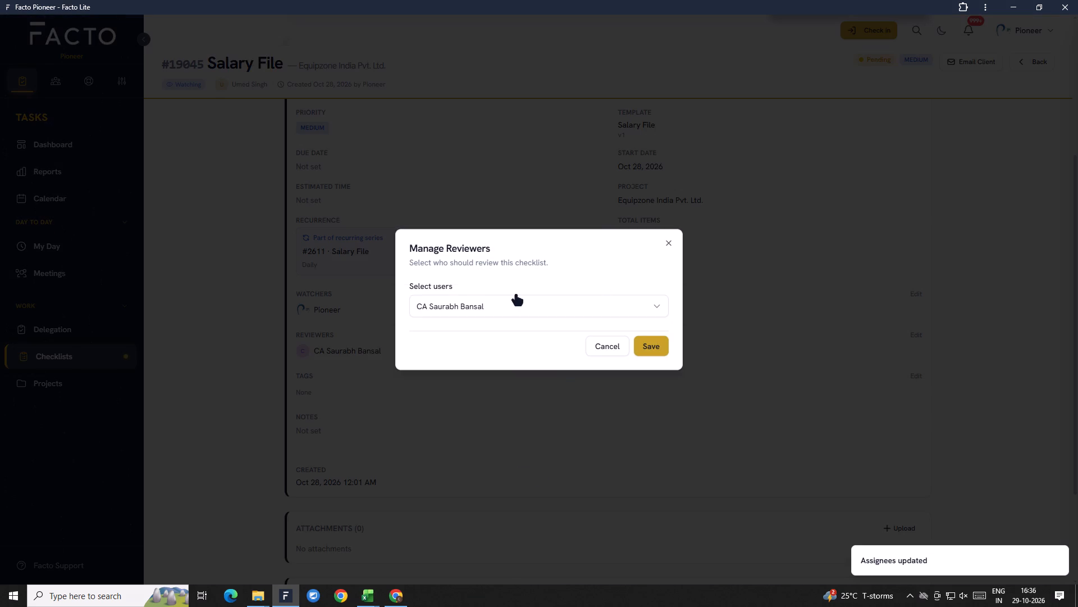
left_click(477, 405)
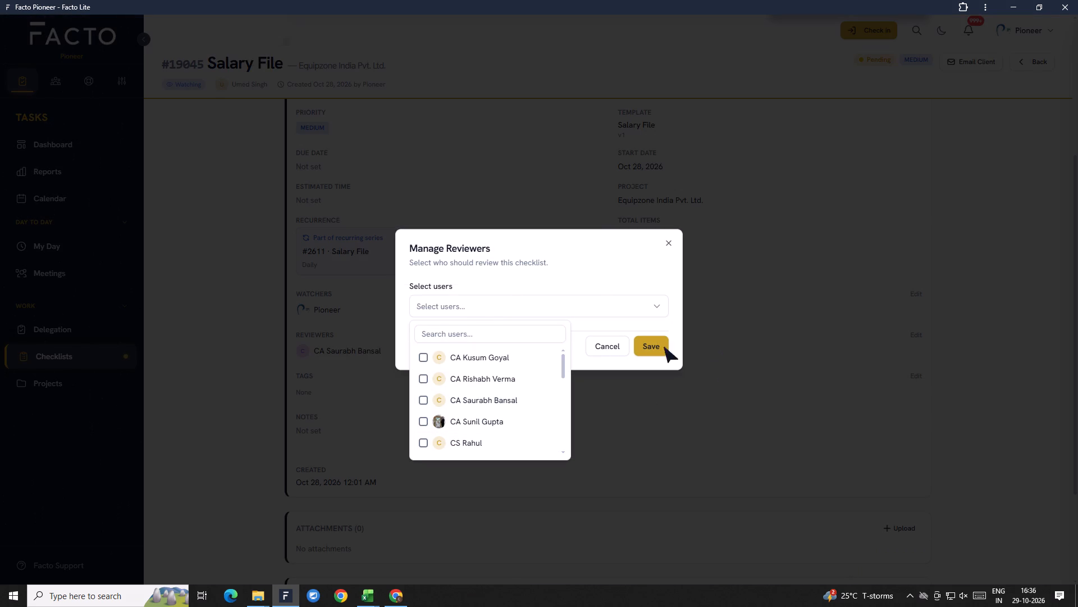
left_click(655, 349)
Return to the filtered list and open the Equipzone India Closing Stock checking checklist #19040 on its info details.
scroll(651, 518, "up", 5)
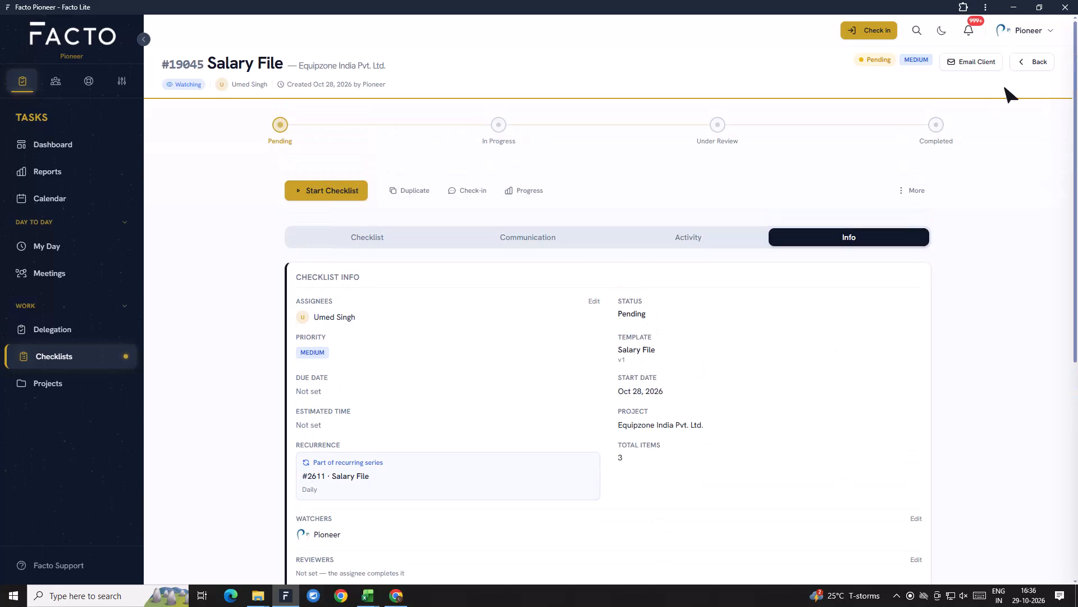
left_click(1034, 61)
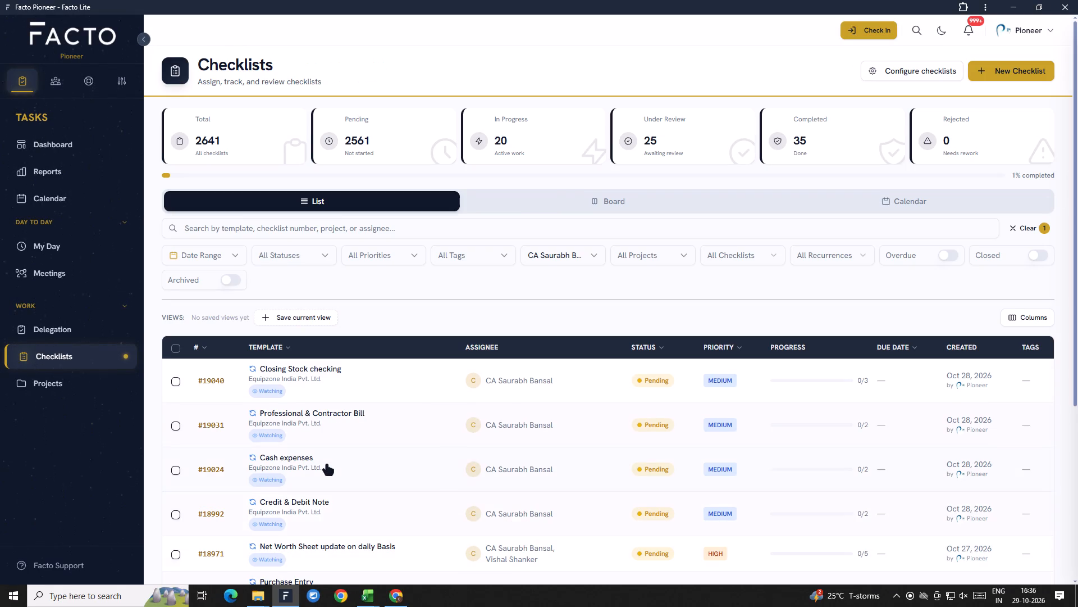
left_click(315, 378)
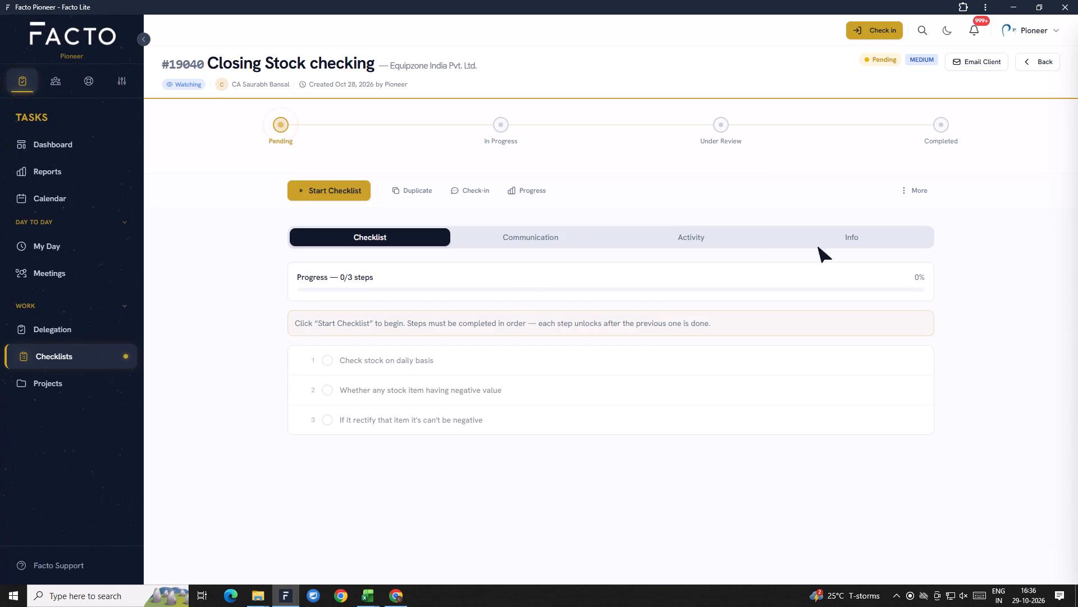
left_click(845, 242)
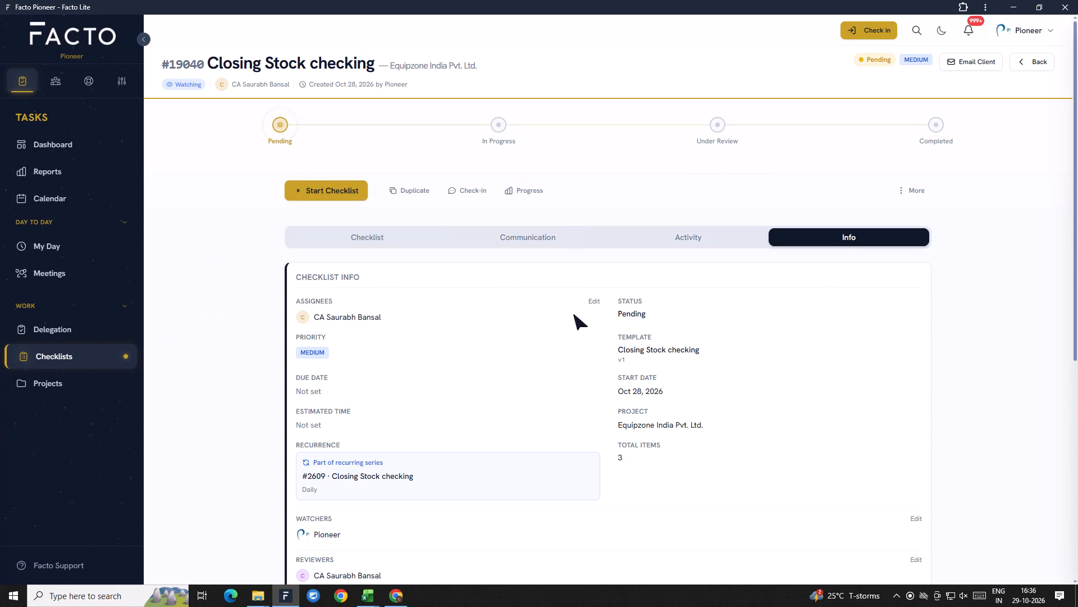
Replace CA Saurabh with Umed, found by searching users for "umed", in the Closing Stock checking checklist's assignees and save.
left_click(592, 301)
left_click(445, 306)
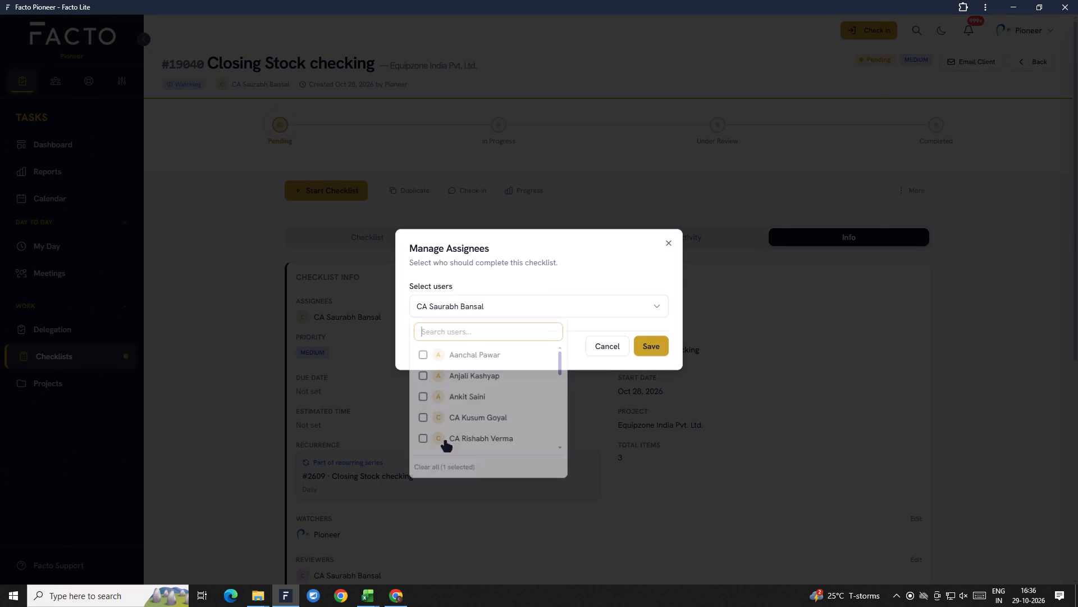
scroll(476, 410, "down", 1)
left_click(440, 405)
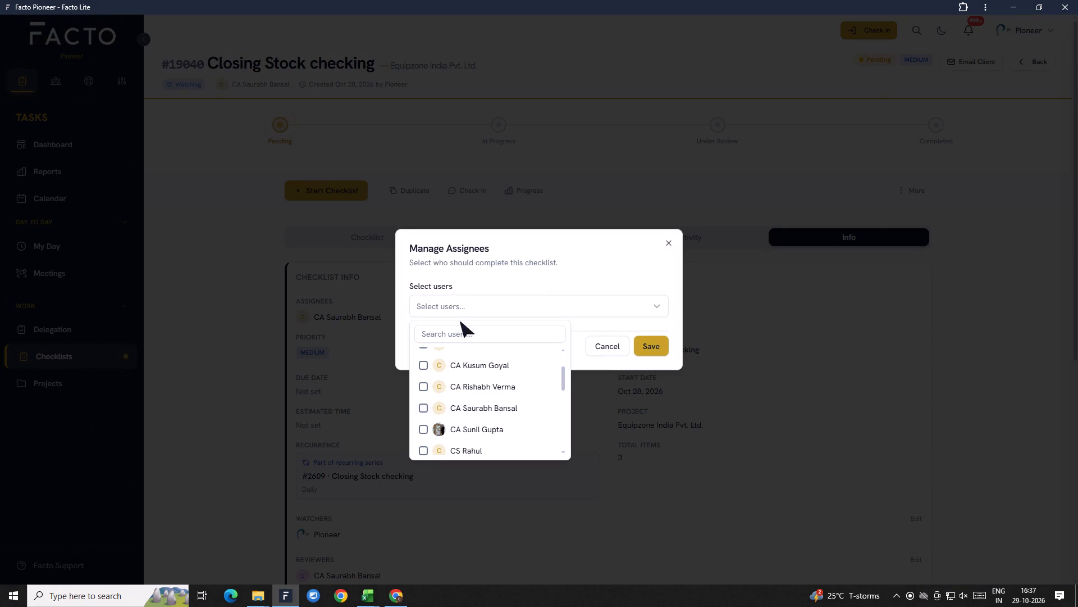
left_click(454, 337)
type("umed")
left_click(485, 362)
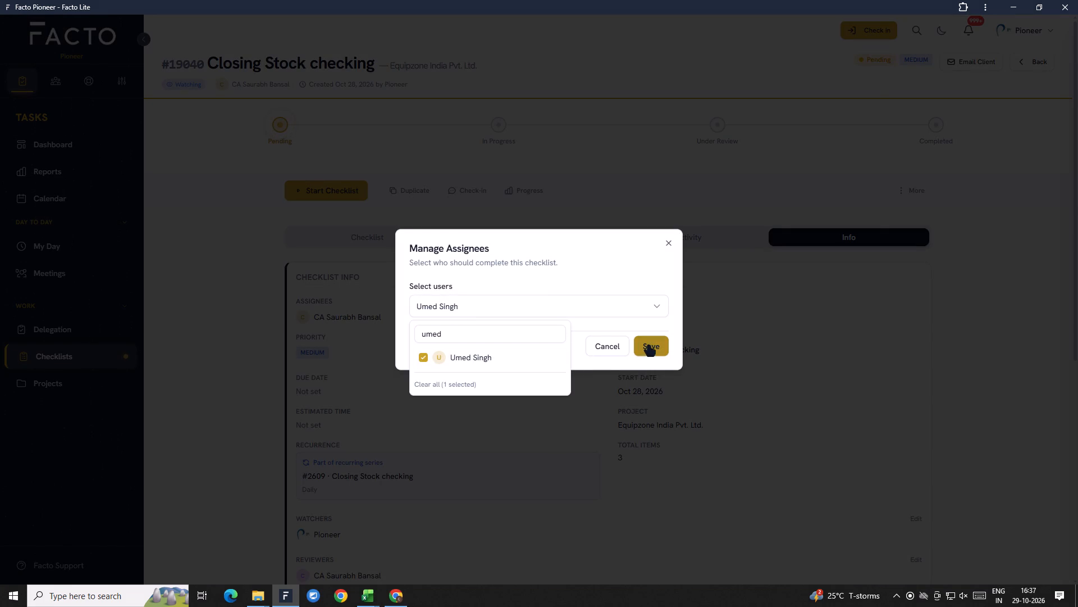
left_click(648, 346)
Remove CA Saurabh from the Closing Stock checking checklist's reviewers and save with no reviewer selected.
scroll(354, 514, "down", 4)
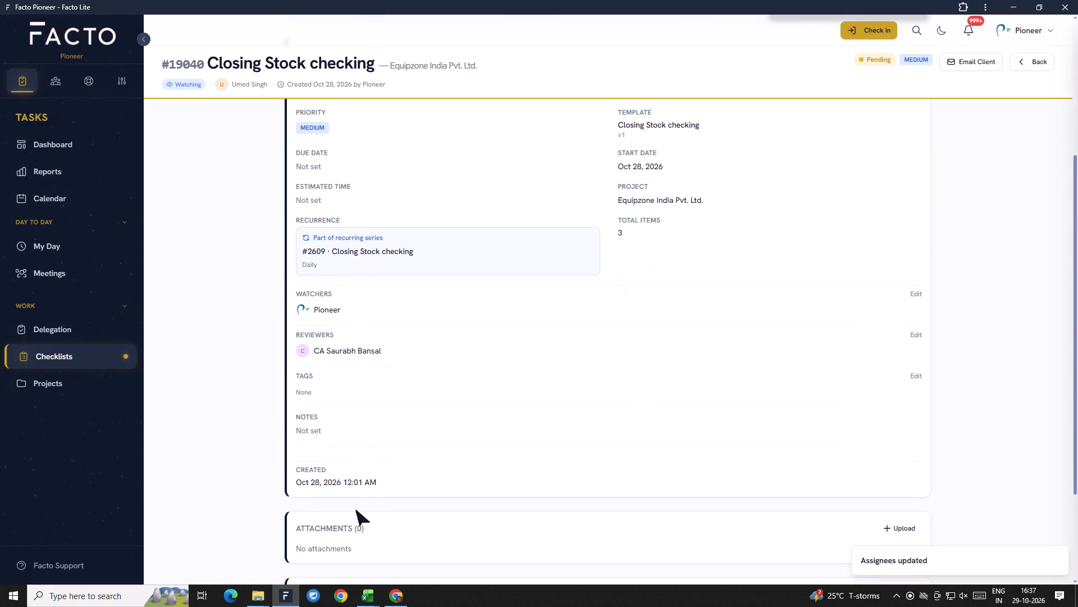
left_click(319, 351)
left_click(916, 335)
left_click(463, 297)
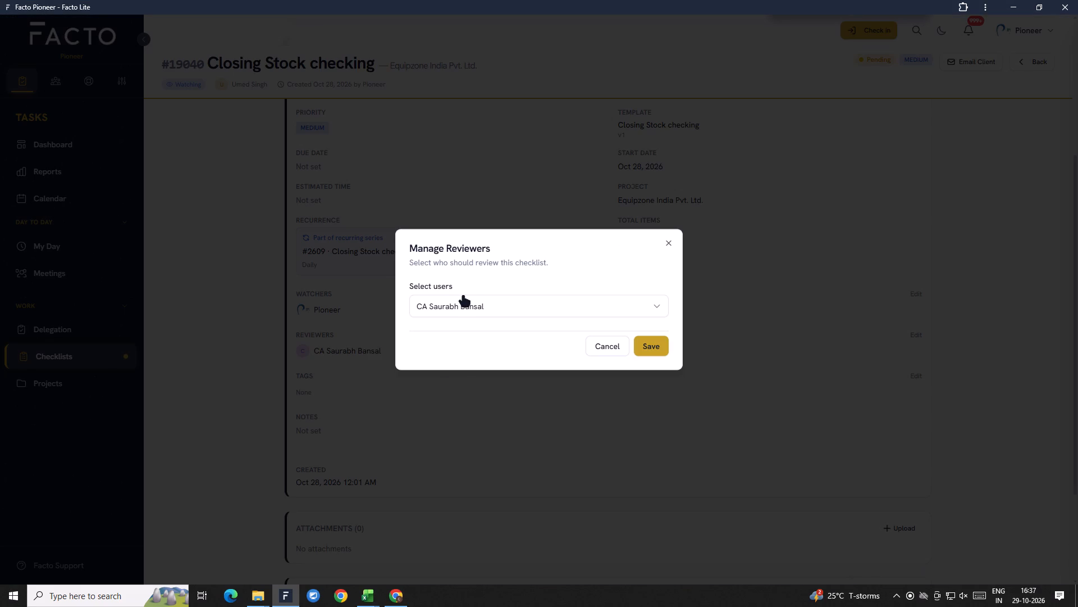
left_click(464, 305)
left_click(464, 305)
left_click(449, 410)
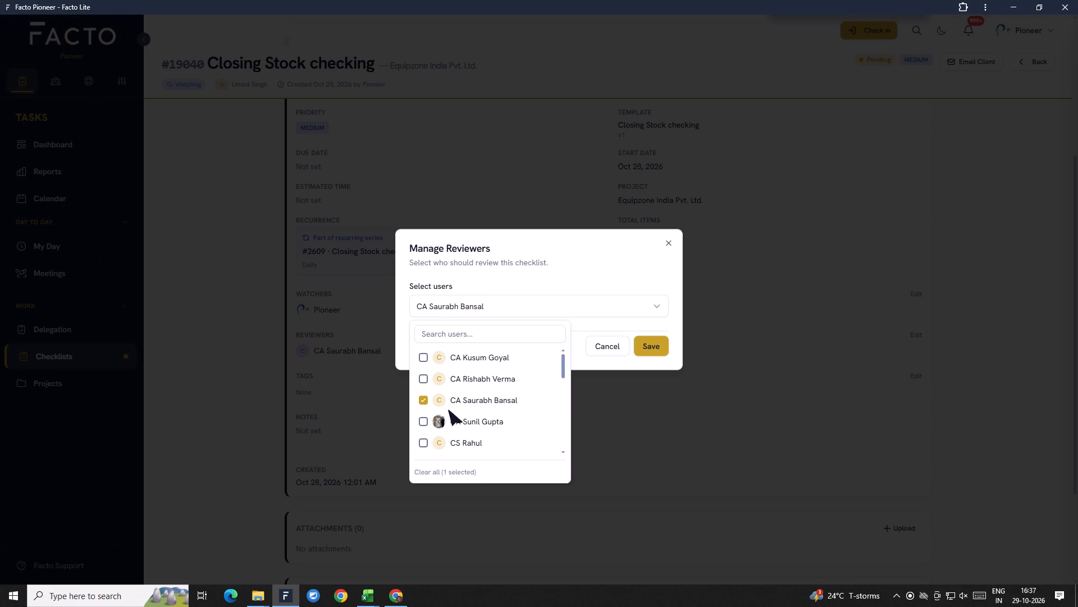
left_click(447, 398)
left_click(648, 346)
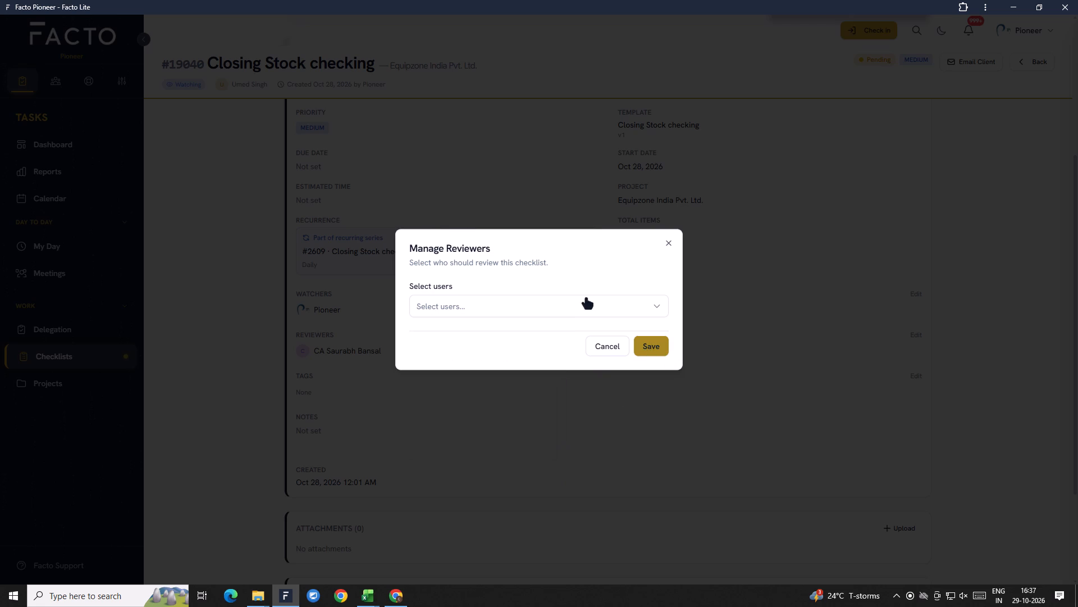
Return to the filtered list and open the Equipzone India Professional & Contractor Bill checklist #19031 on its info details.
left_click(1026, 56)
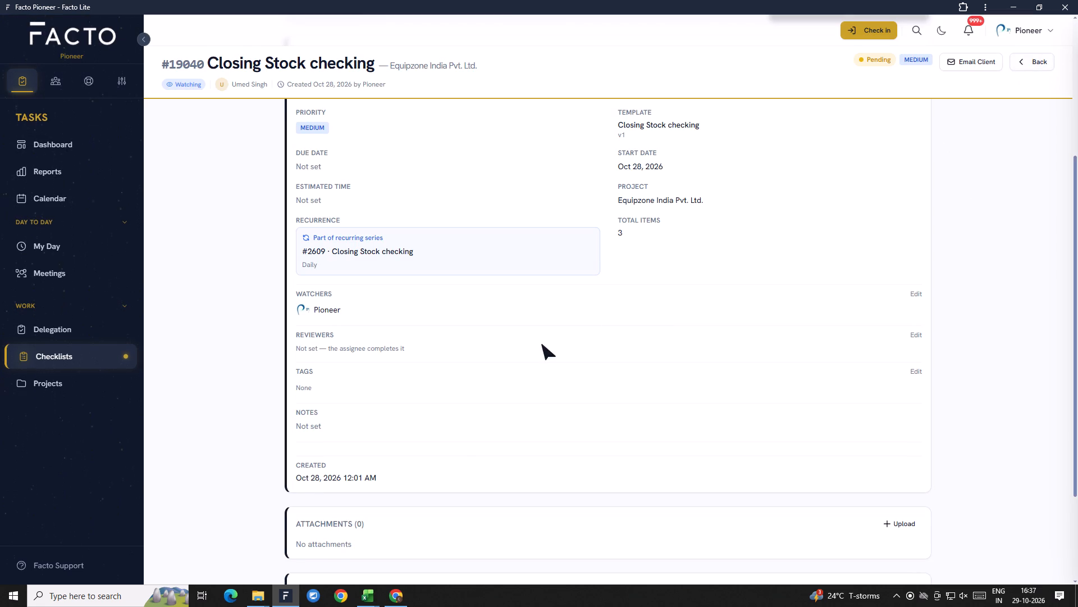
scroll(389, 336, "up", 2)
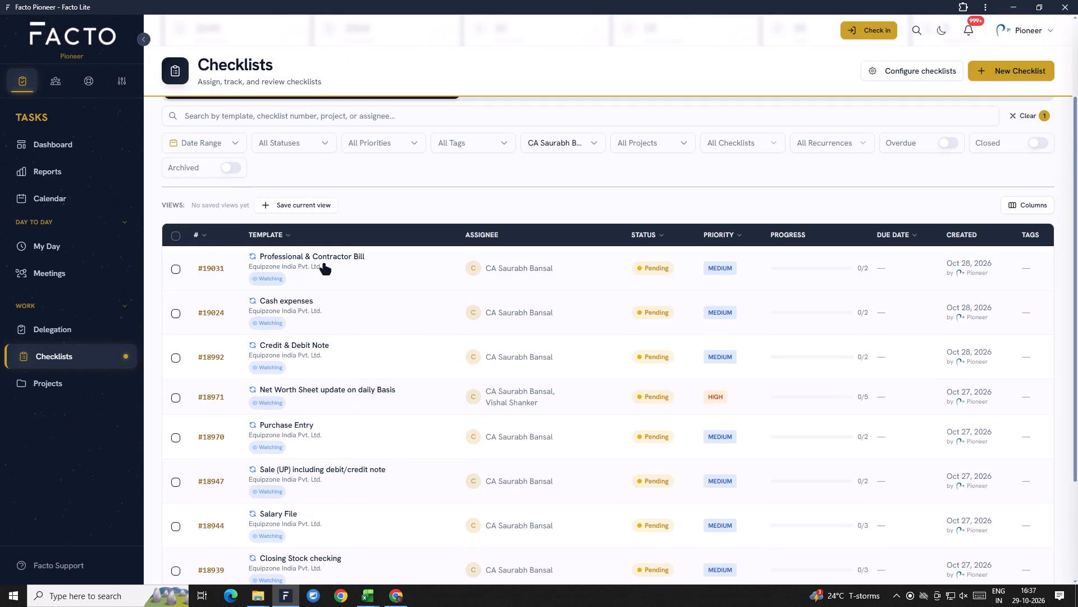
left_click(324, 265)
left_click(862, 238)
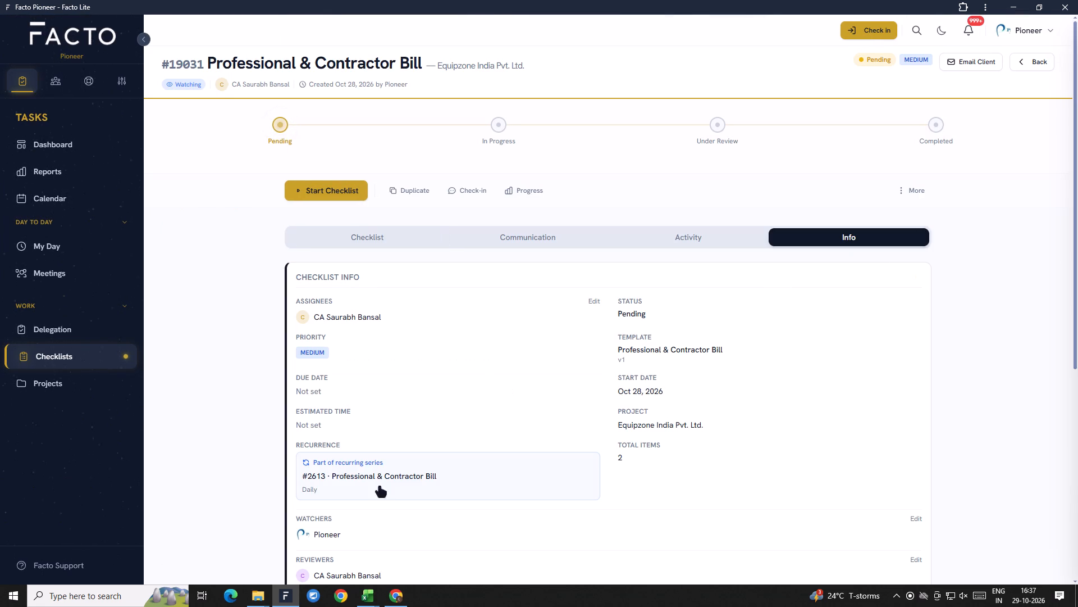
Replace CA Saurabh with Umed, found by searching users for "umed", in the Professional & Contractor Bill checklist's assignees and save.
left_click(593, 301)
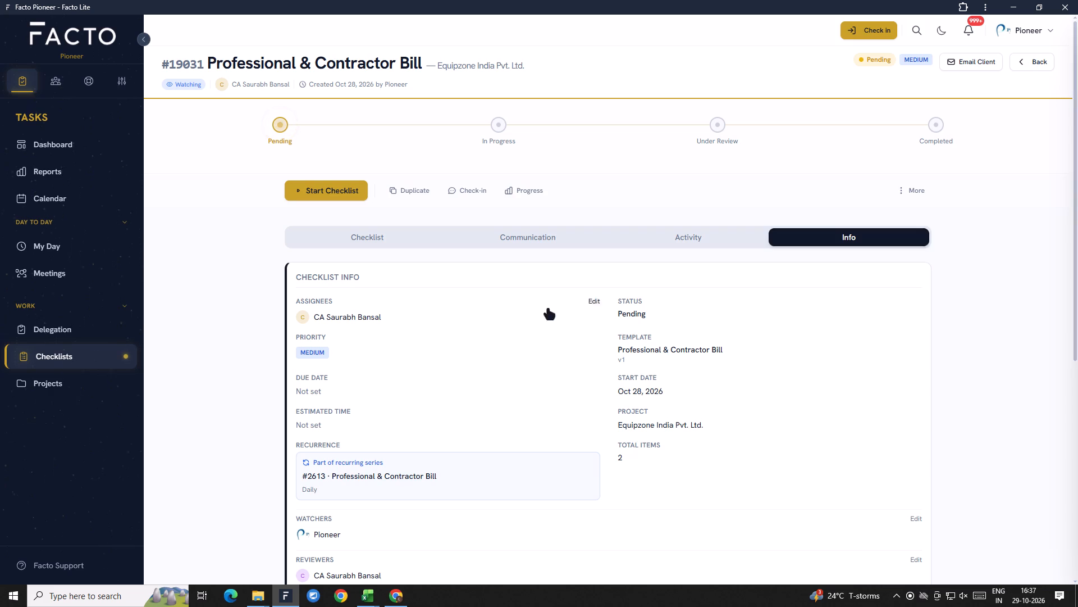
left_click(457, 308)
scroll(475, 402, "down", 1)
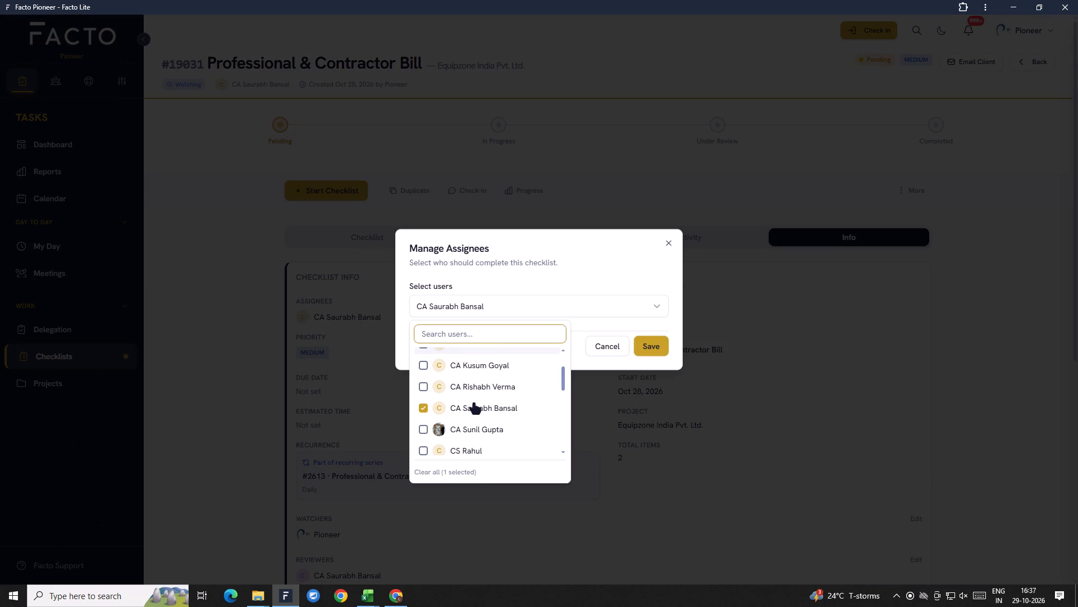
left_click(456, 411)
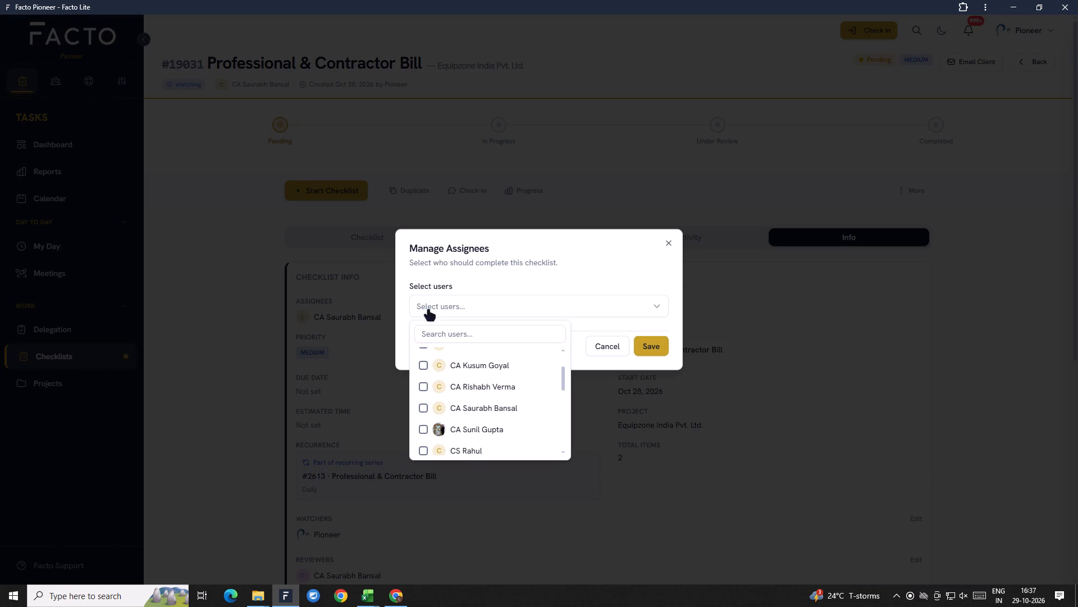
left_click(443, 332)
type("um")
type("ed")
left_click(520, 354)
left_click(642, 345)
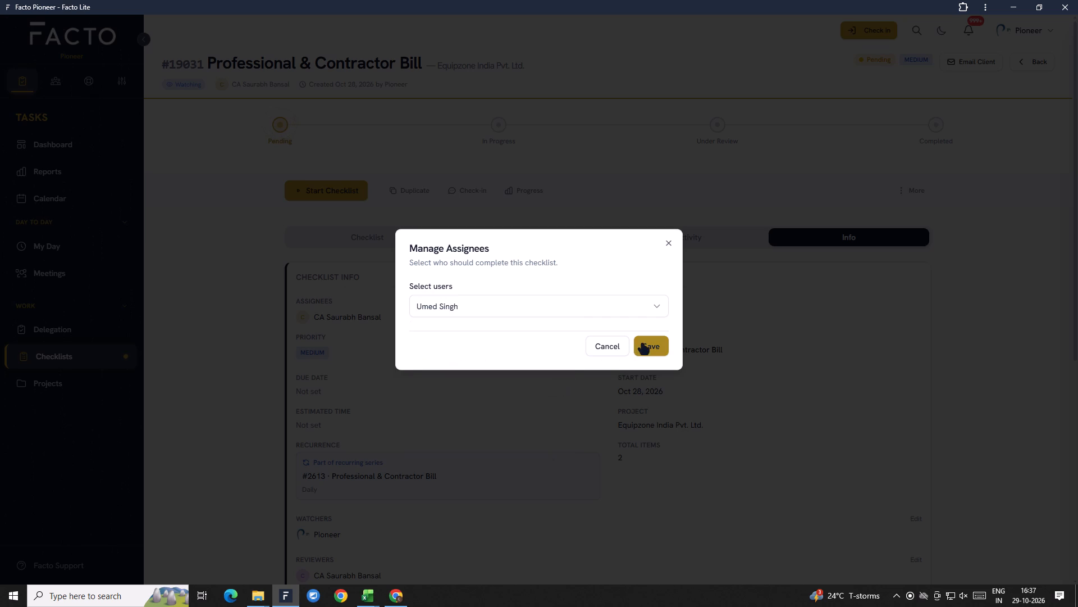
Remove CA Saurabh from the Professional & Contractor Bill checklist's reviewers and save with no reviewer selected.
scroll(391, 456, "down", 3)
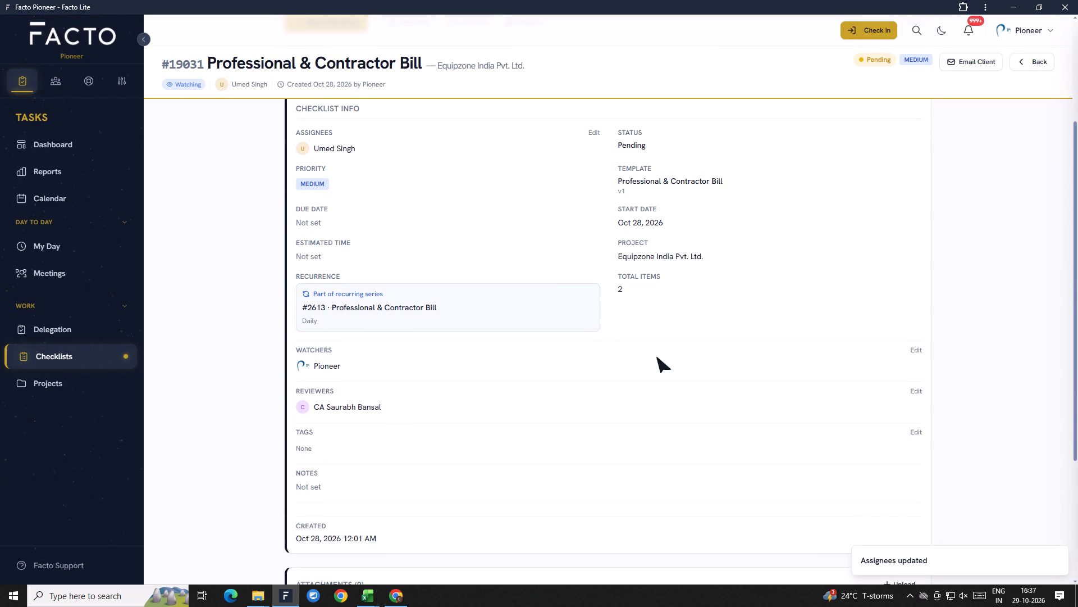
left_click(921, 393)
left_click(547, 307)
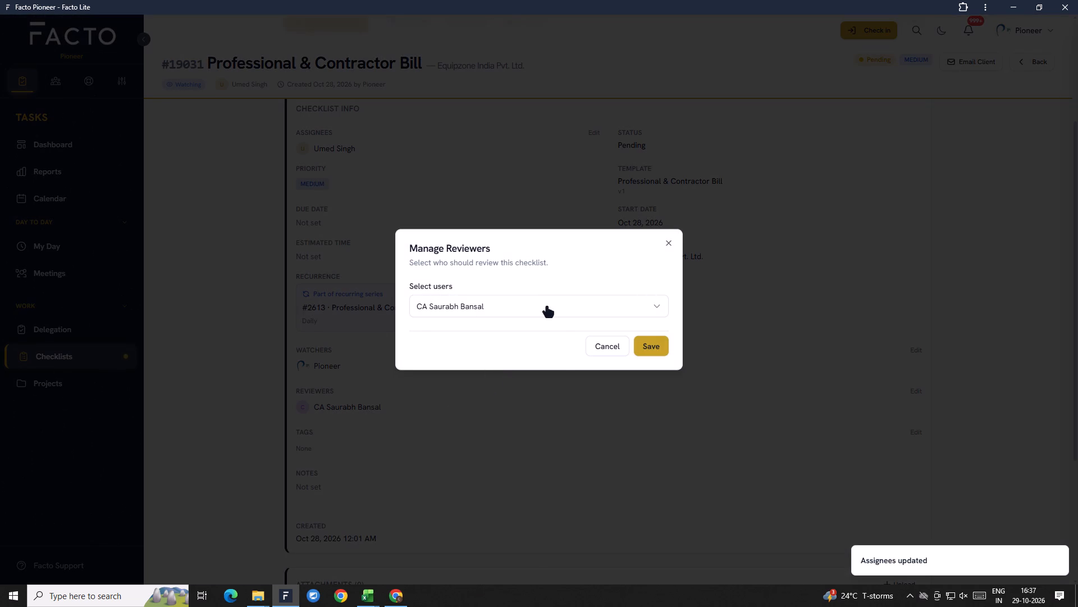
scroll(478, 413, "down", 2)
scroll(478, 413, "up", 1)
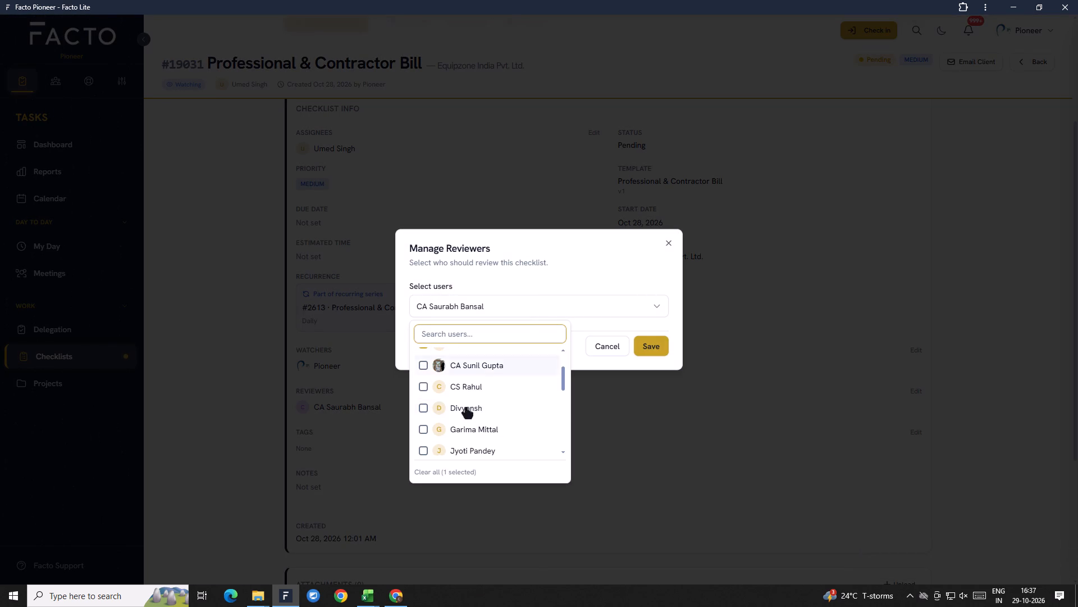
scroll(466, 409, "up", 2)
left_click(474, 400)
left_click(654, 347)
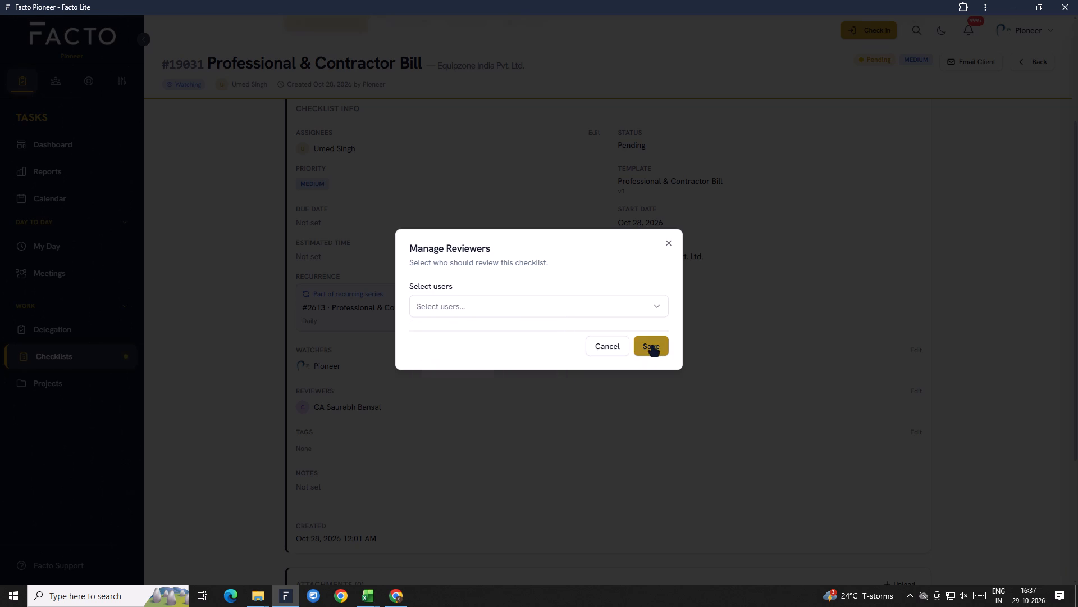
Return to the filtered list and open the Equipzone India Cash expenses checklist #19024 on its info details.
scroll(637, 372, "up", 7)
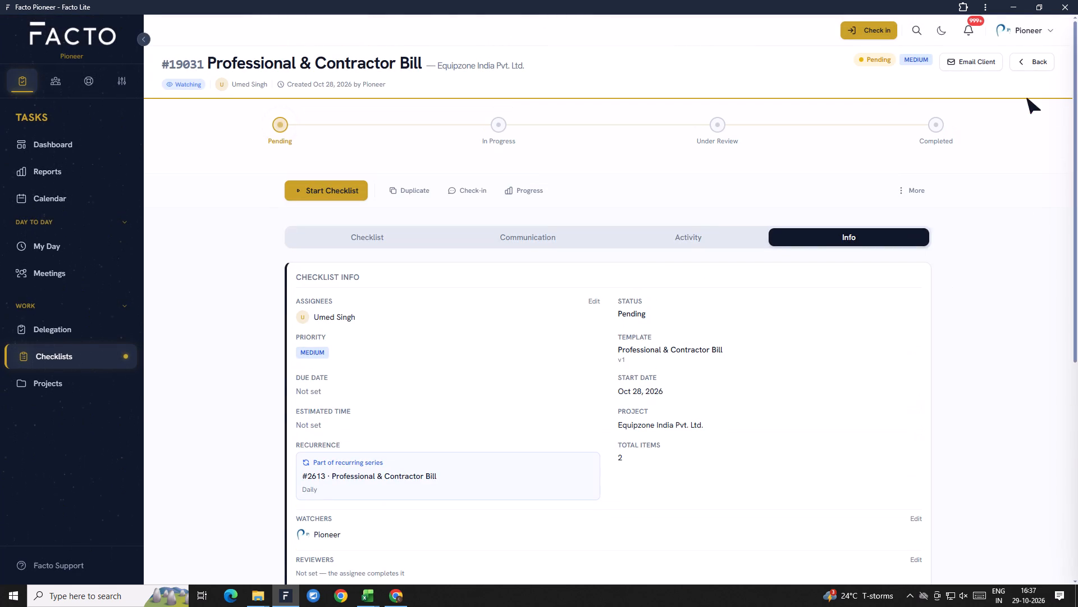
left_click(1027, 66)
scroll(409, 416, "down", 5)
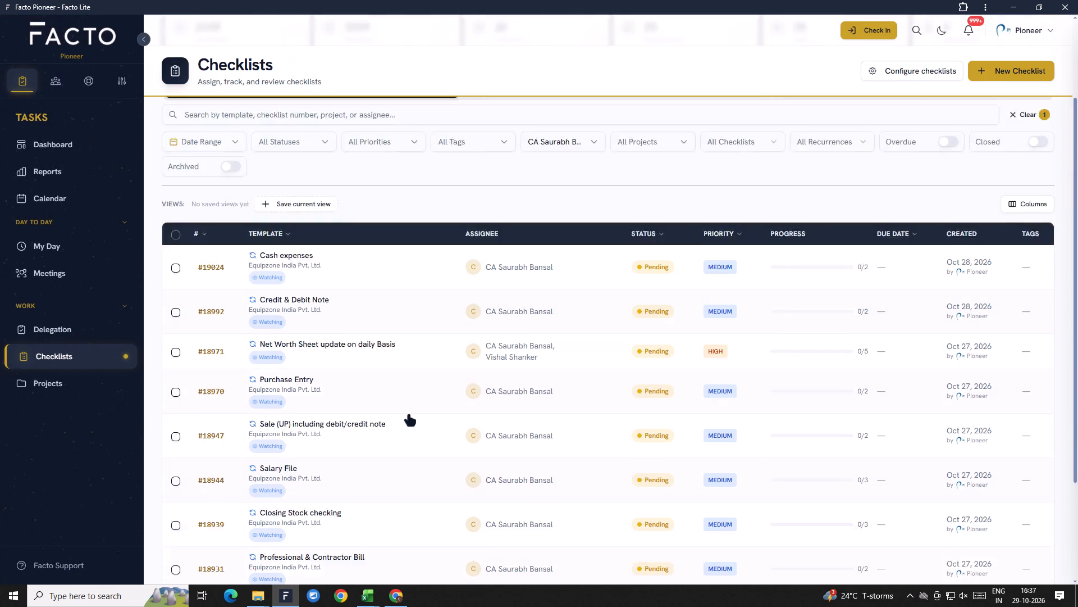
scroll(409, 416, "down", 8)
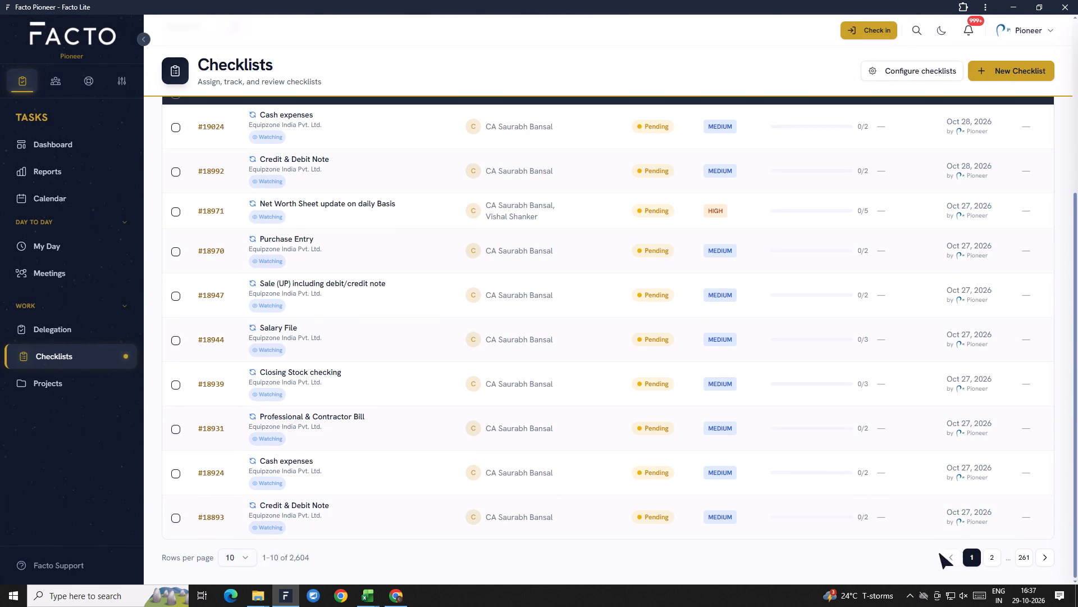
scroll(388, 431, "up", 3)
left_click(303, 285)
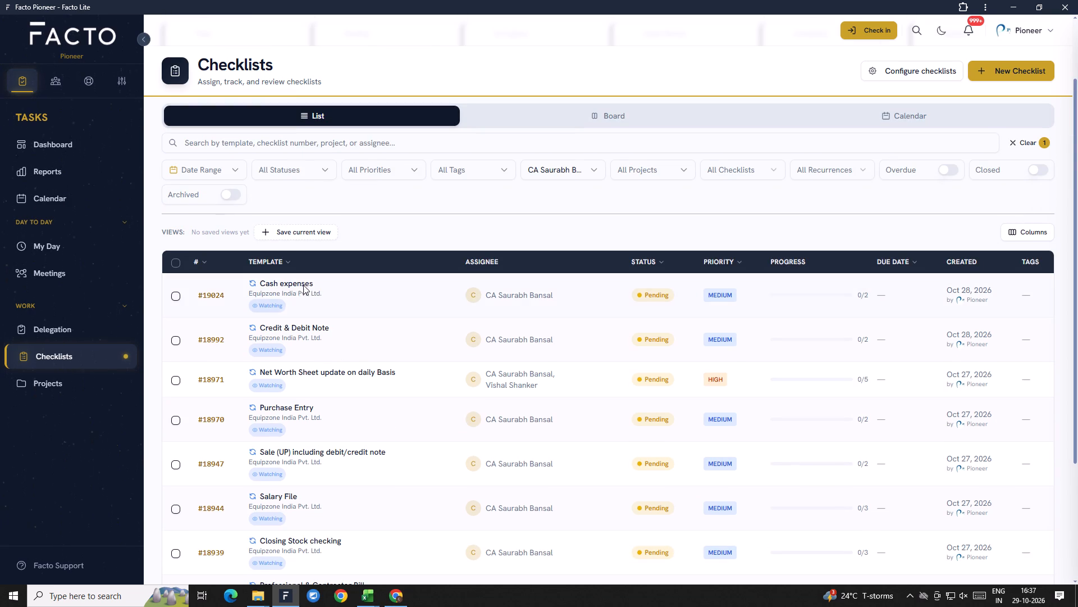
left_click(831, 232)
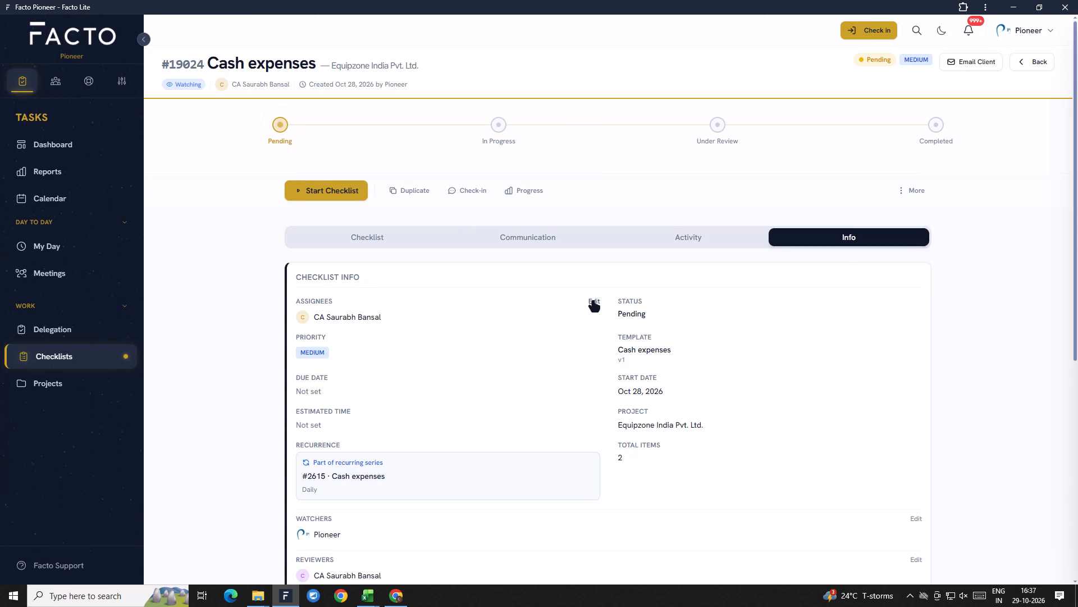
Replace CA Saurabh with Umed, found by searching users for "umed", in the Cash expenses checklist's assignees and save.
left_click(593, 302)
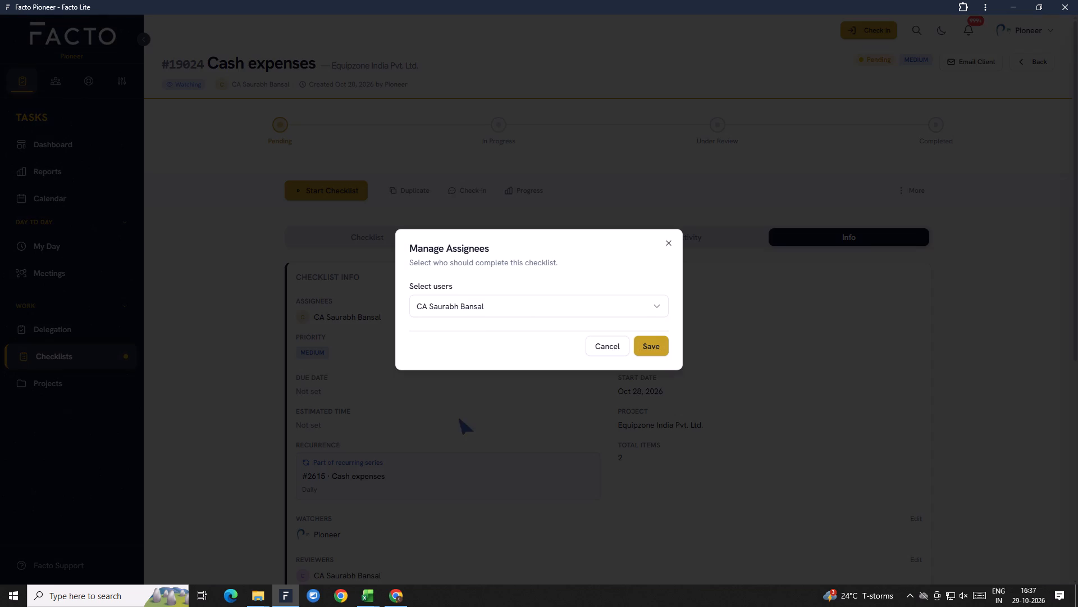
left_click(520, 310)
scroll(488, 419, "down", 1)
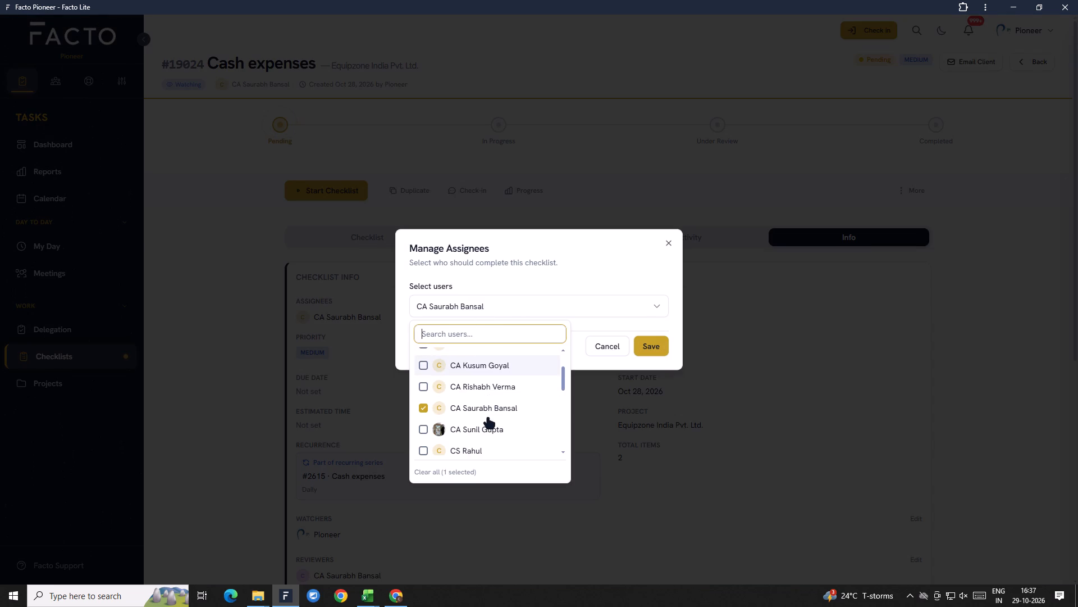
left_click(455, 406)
left_click(448, 337)
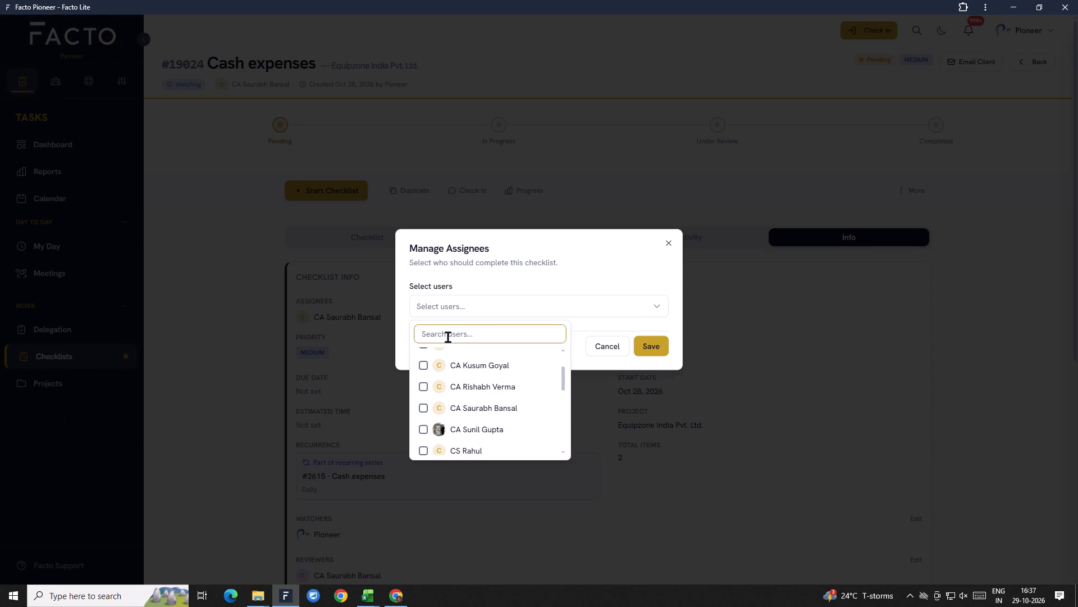
type("umed")
left_click(482, 358)
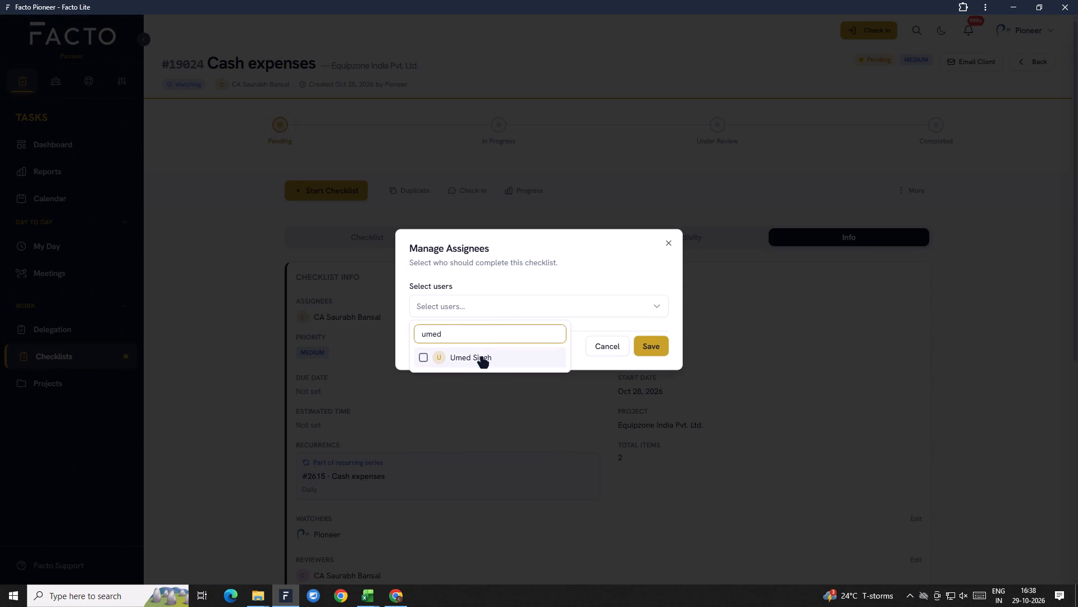
left_click(646, 340)
Remove CA Saurabh from the Cash expenses checklist's reviewers and save with no reviewer selected.
scroll(391, 454, "down", 3)
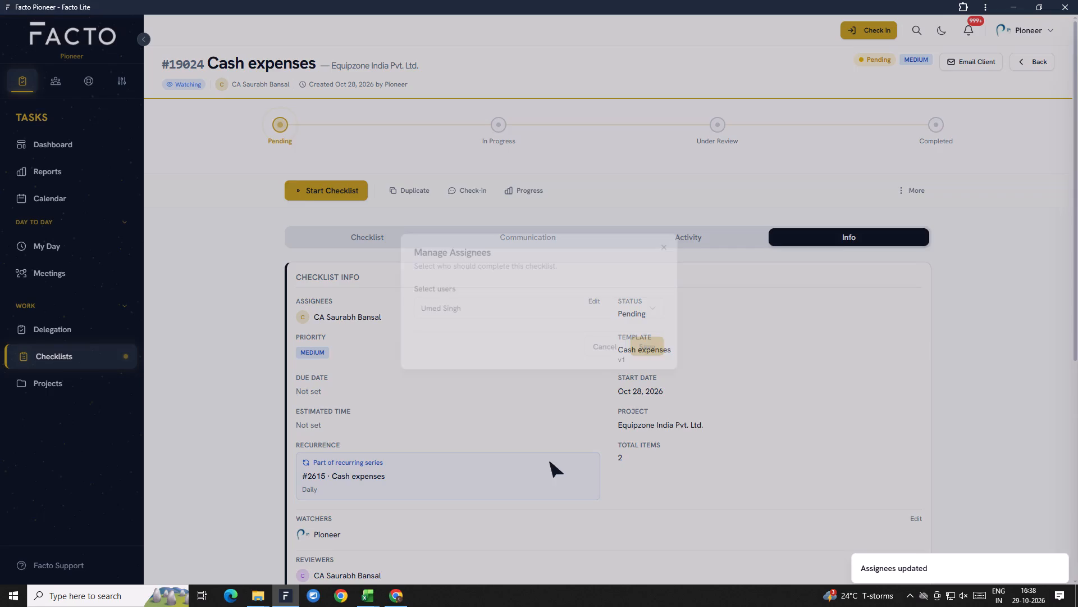
scroll(391, 453, "down", 1)
left_click(913, 338)
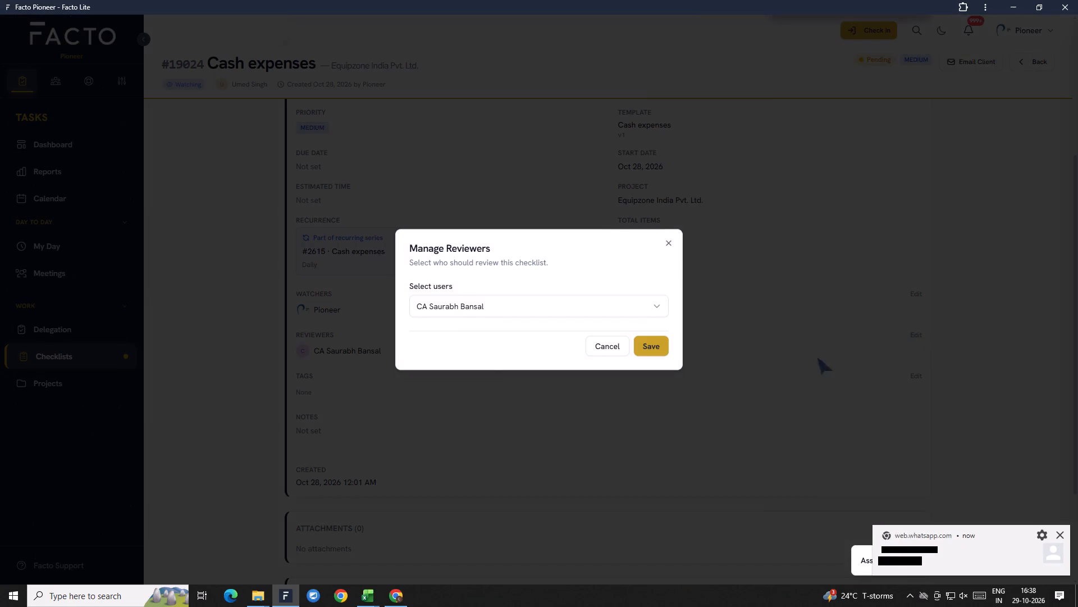
left_click(467, 312)
left_click(462, 404)
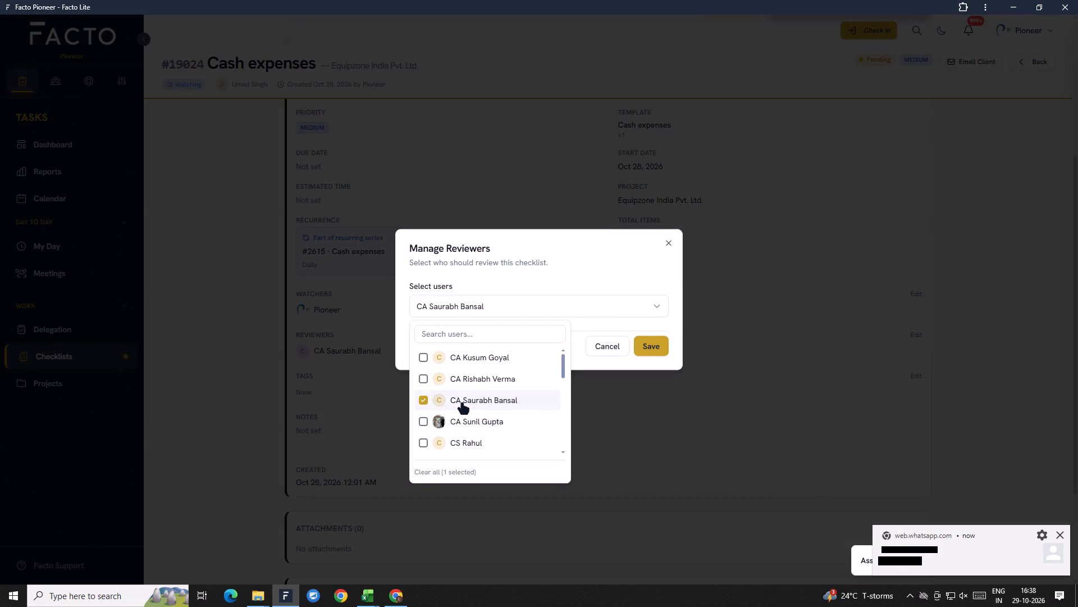
left_click(660, 352)
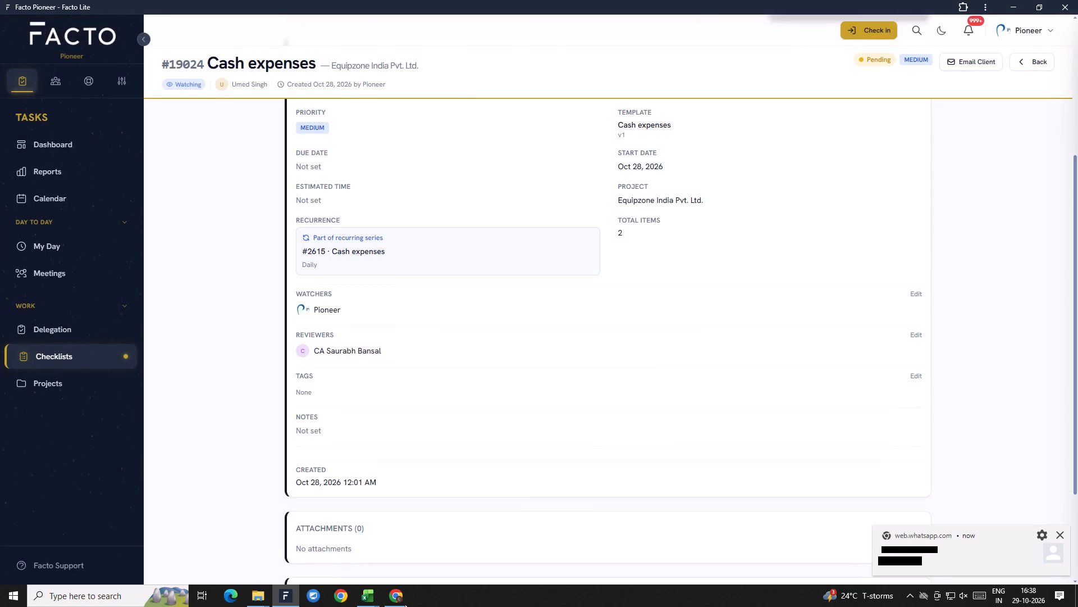
Return to the filtered list and open the Equipzone India Credit & Debit Note checklist #18992 on its info details.
scroll(541, 495, "up", 2)
left_click(1048, 58)
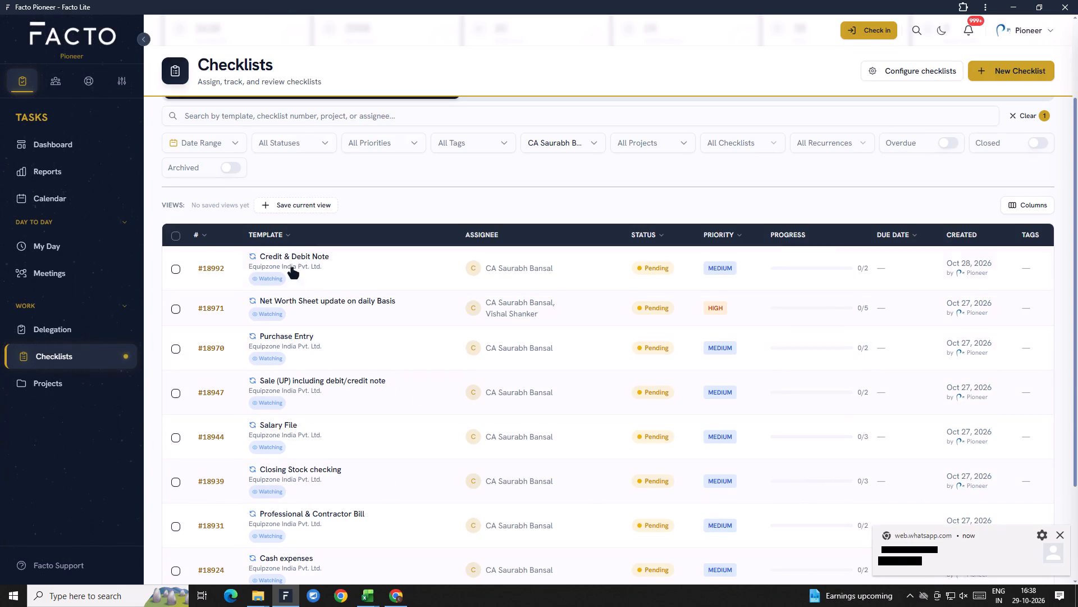
scroll(293, 332, "up", 3)
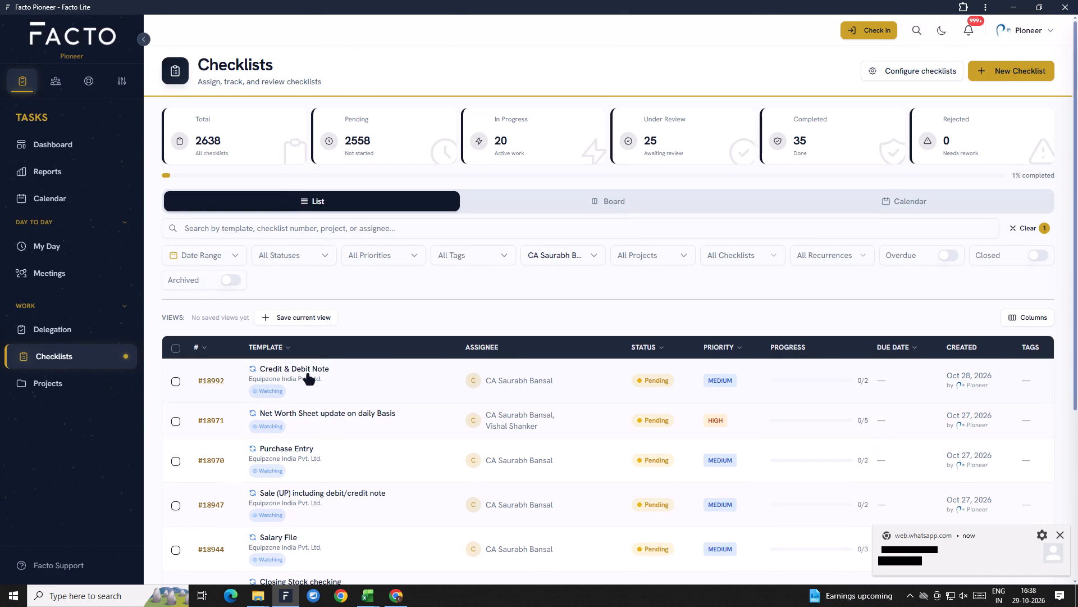
left_click(308, 375)
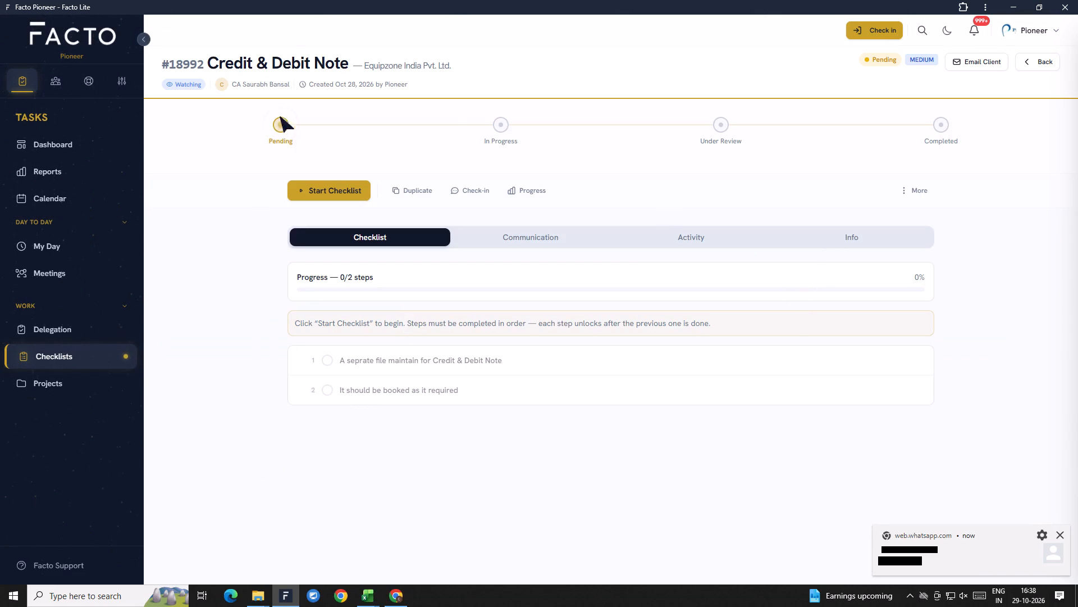
left_click_drag(211, 62, 444, 76)
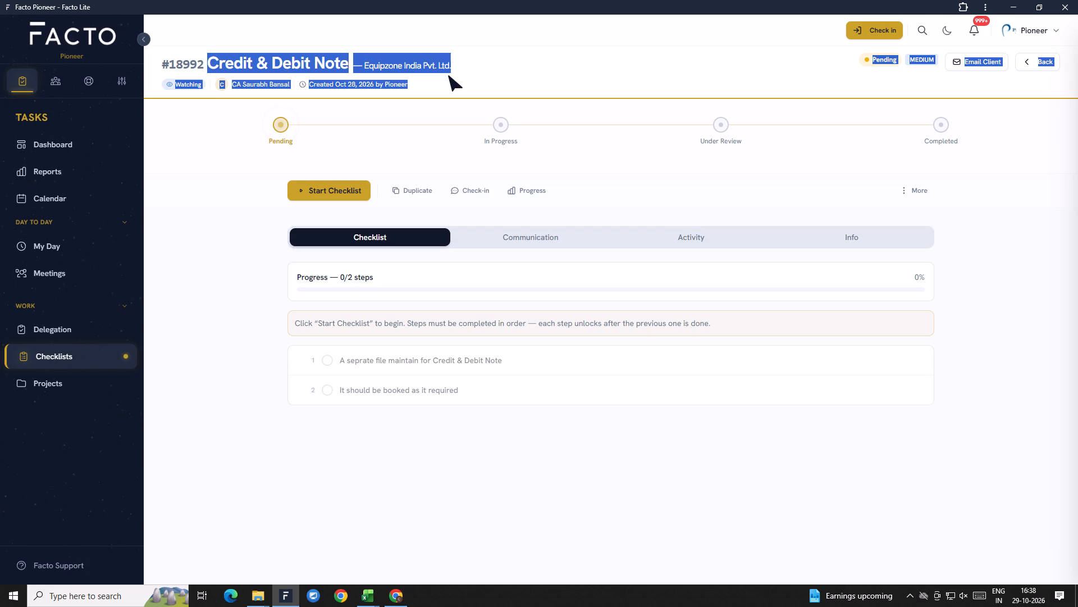
left_click_drag(852, 377, 852, 367)
left_click(841, 237)
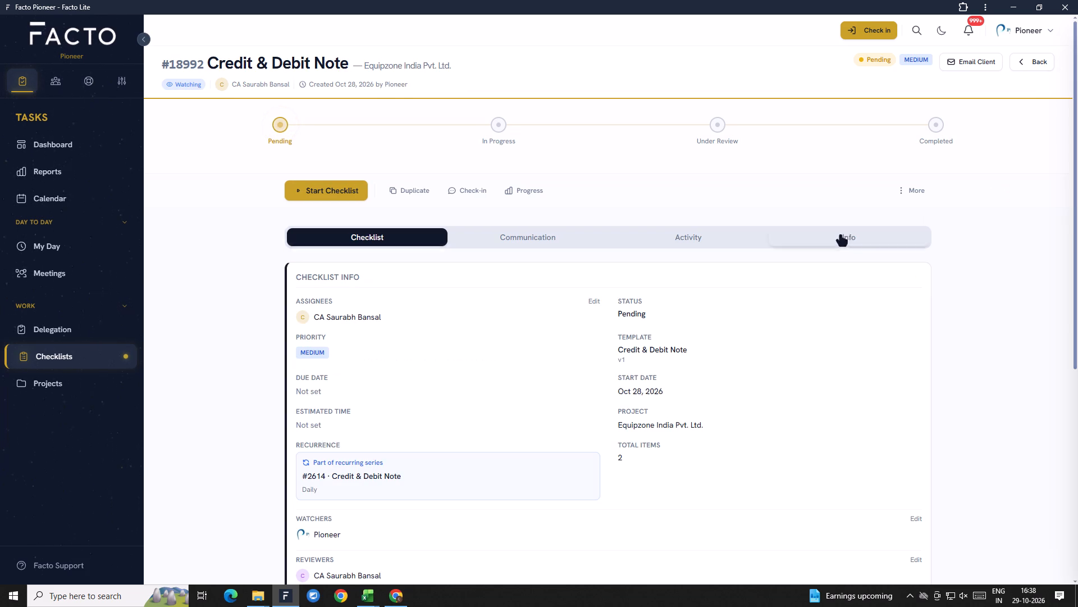
Replace CA Saurabh with Umed, found by searching users for "umed", in the Credit & Debit Note checklist's assignees and save.
left_click(599, 302)
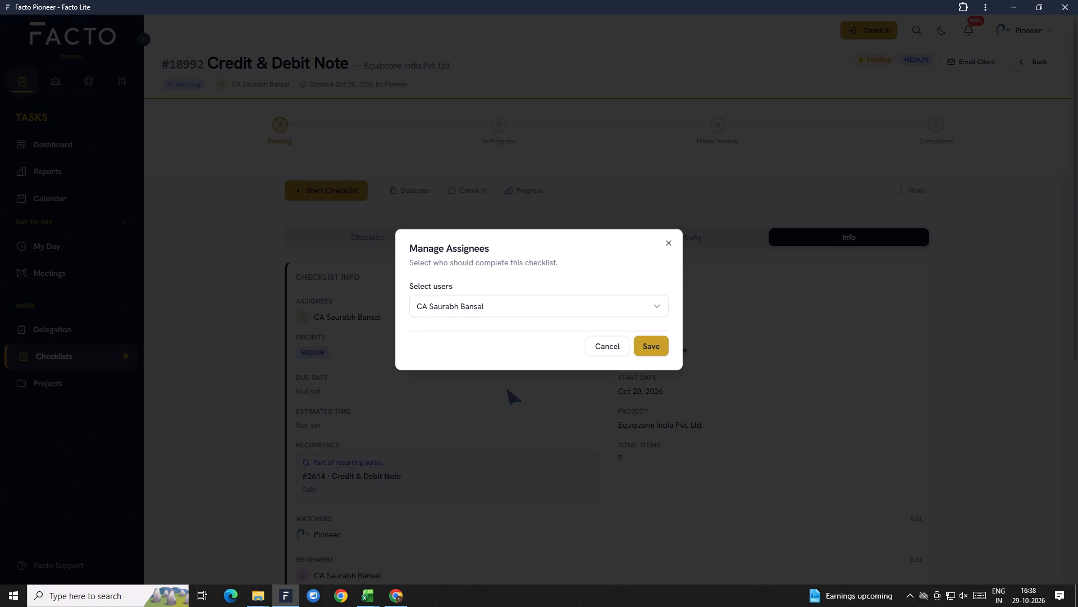
left_click(473, 310)
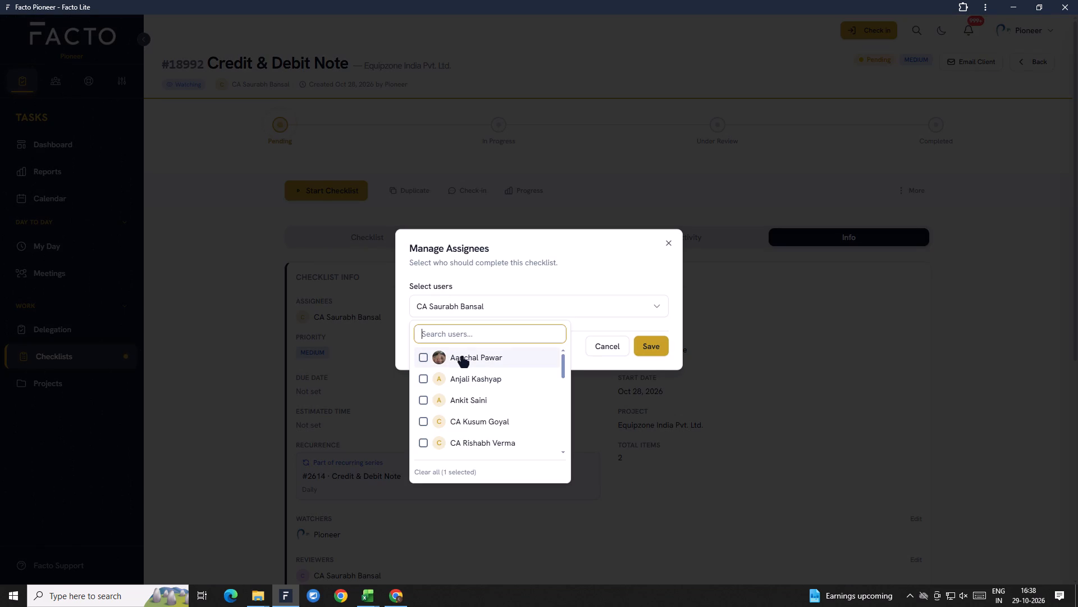
scroll(473, 437, "down", 2)
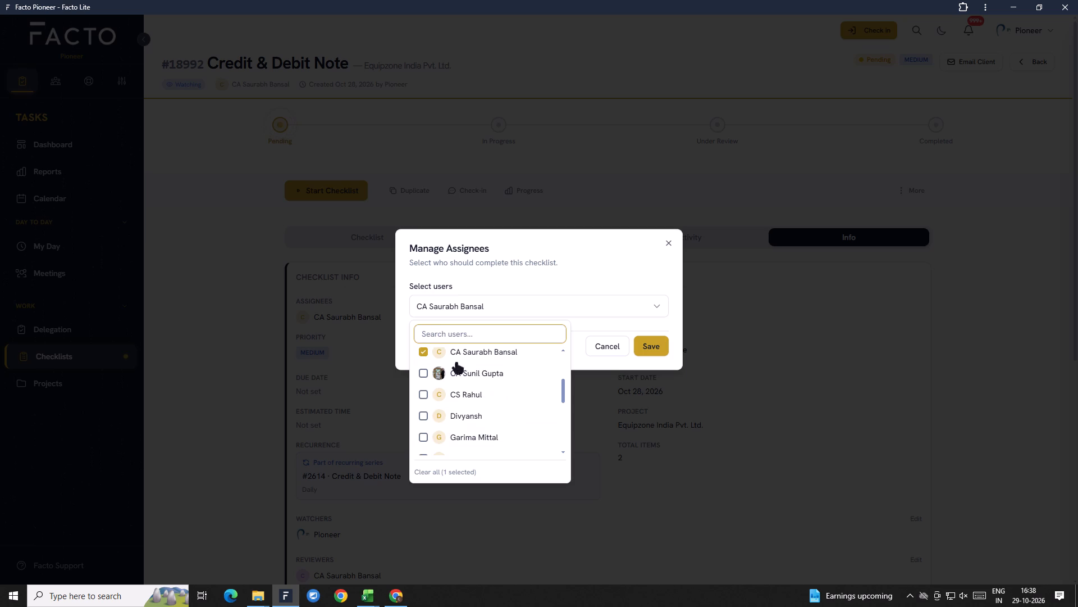
left_click(474, 353)
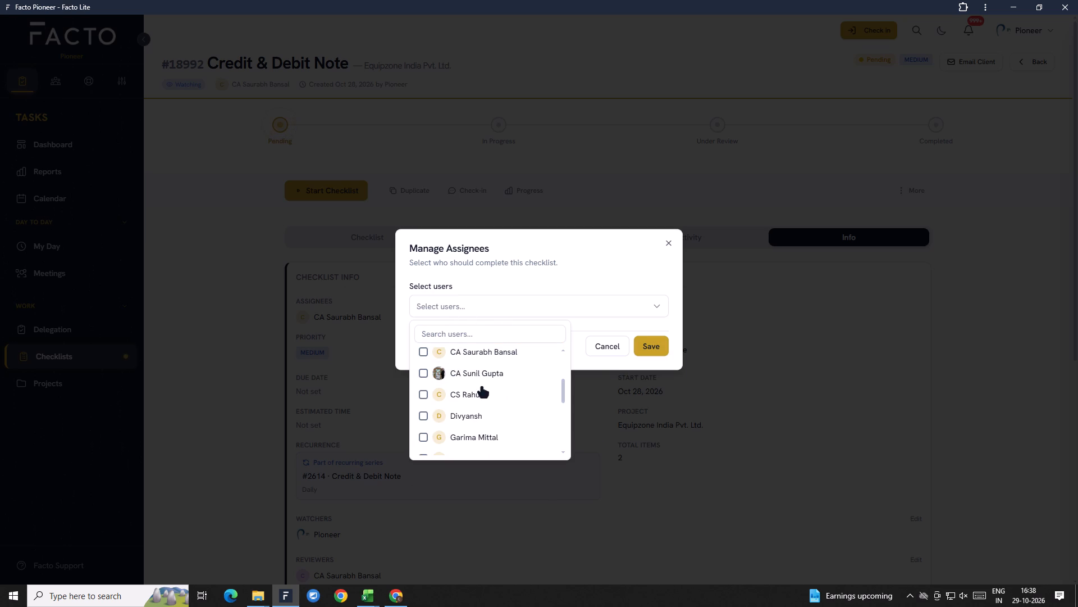
left_click(460, 336)
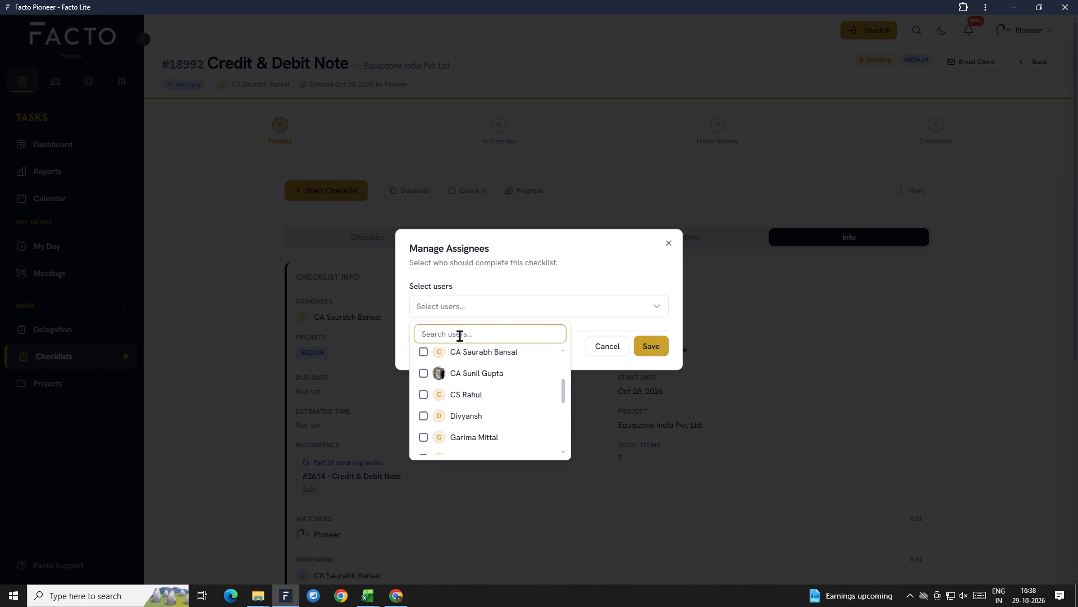
type("umed")
left_click(497, 361)
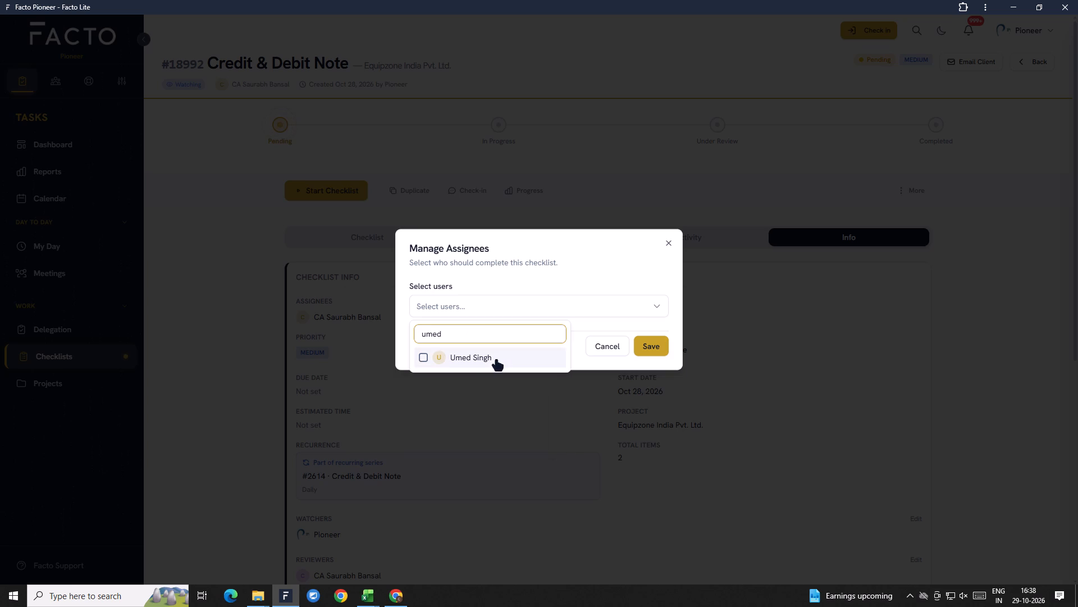
left_click(671, 349)
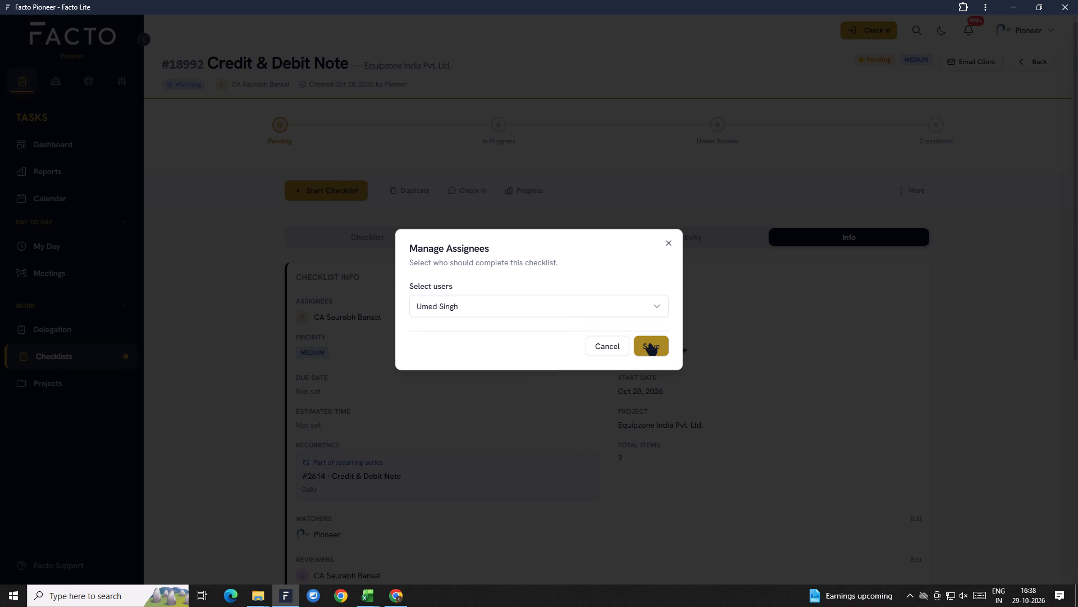
left_click(650, 345)
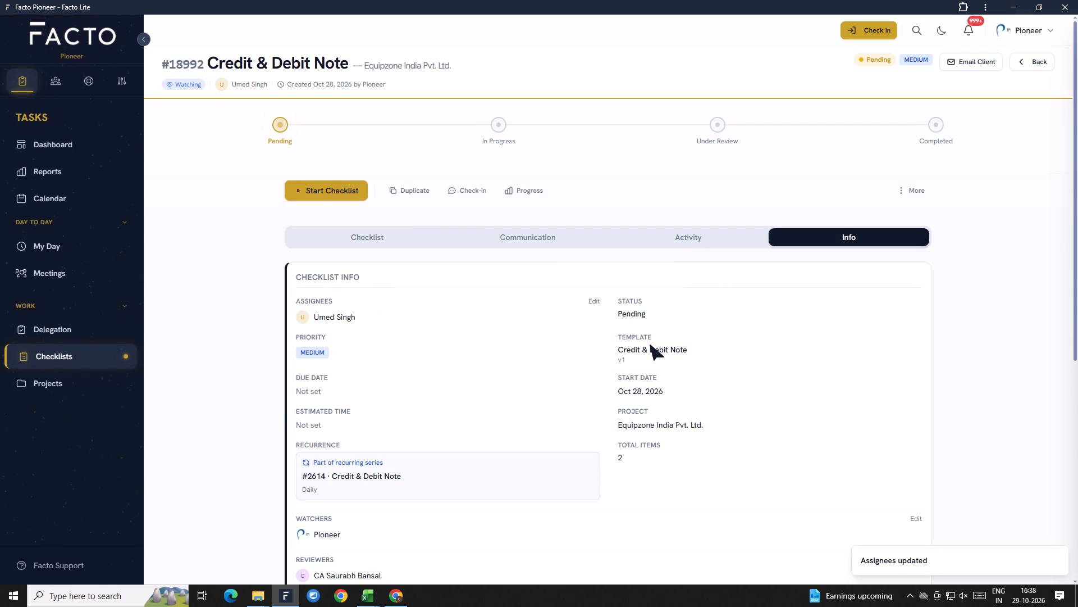
Remove CA Saurabh from the Credit & Debit Note checklist's reviewers and save with no reviewer selected.
scroll(468, 461, "down", 2)
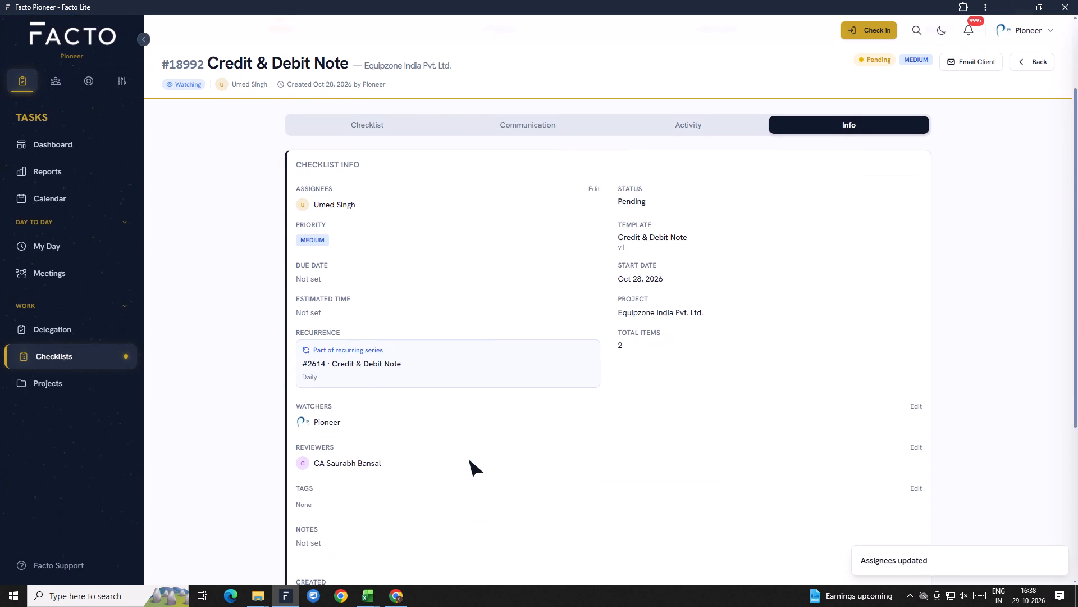
scroll(469, 461, "down", 2)
left_click(917, 334)
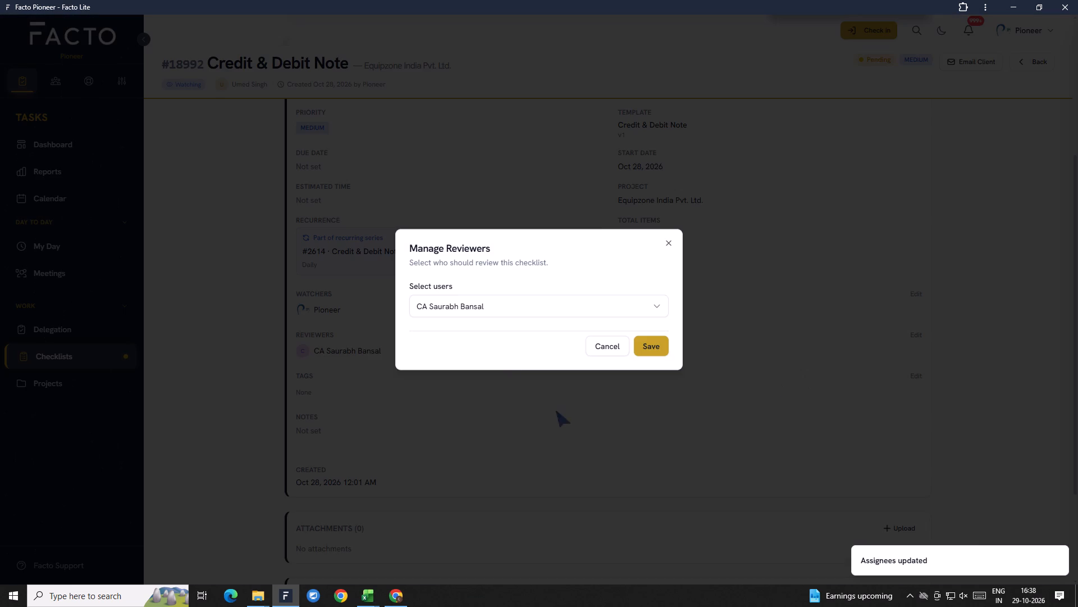
left_click(469, 289)
left_click(465, 310)
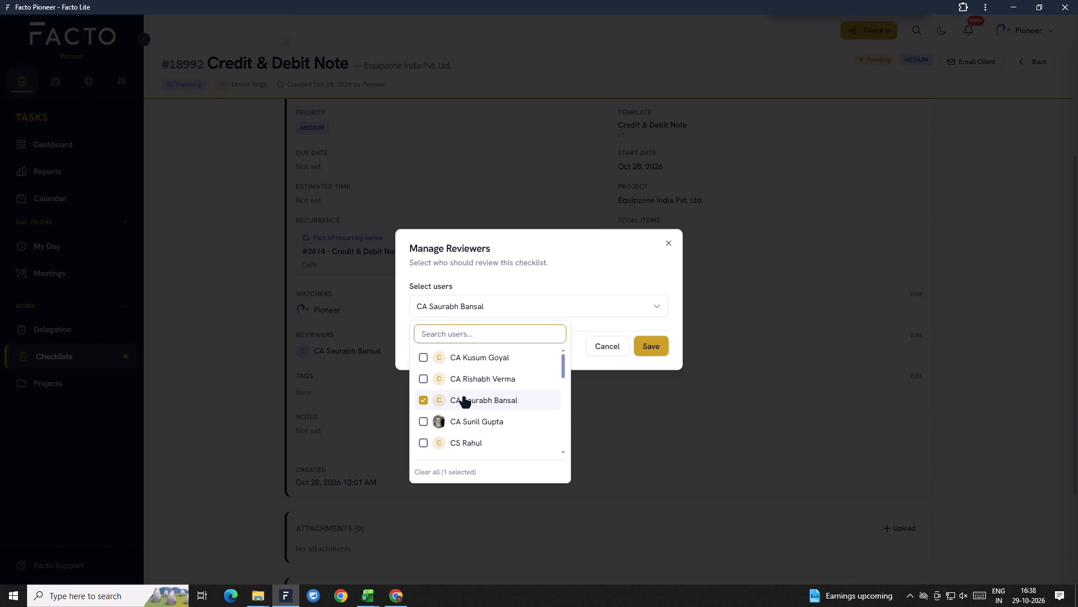
left_click(464, 398)
left_click(668, 346)
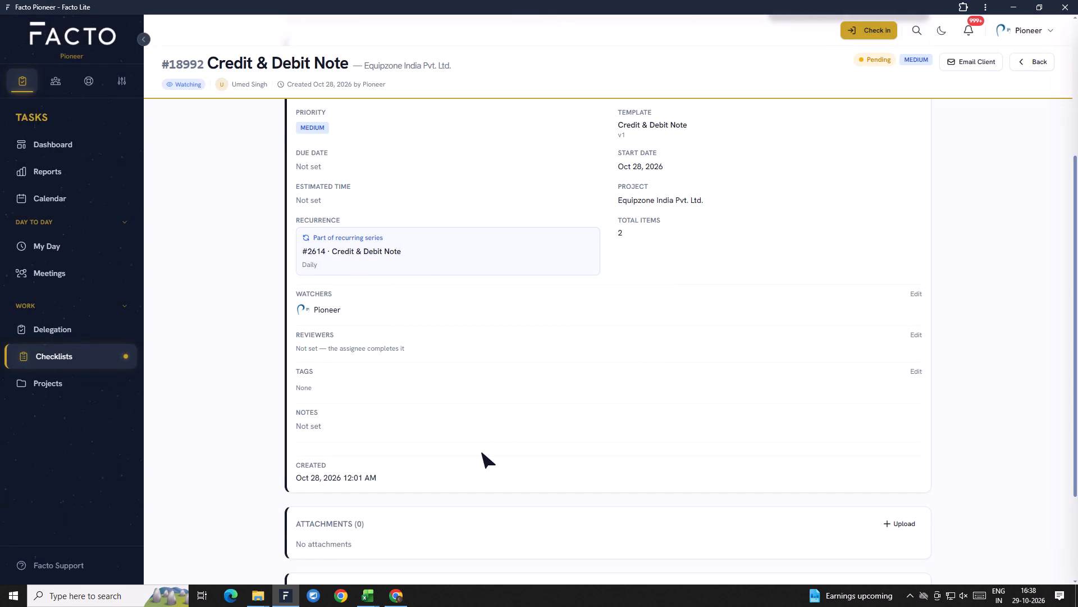
Return to the filtered list and open the Net Worth Sheet update on daily Basis checklist #18971 on its info details.
scroll(482, 453, "down", 5)
scroll(484, 452, "up", 11)
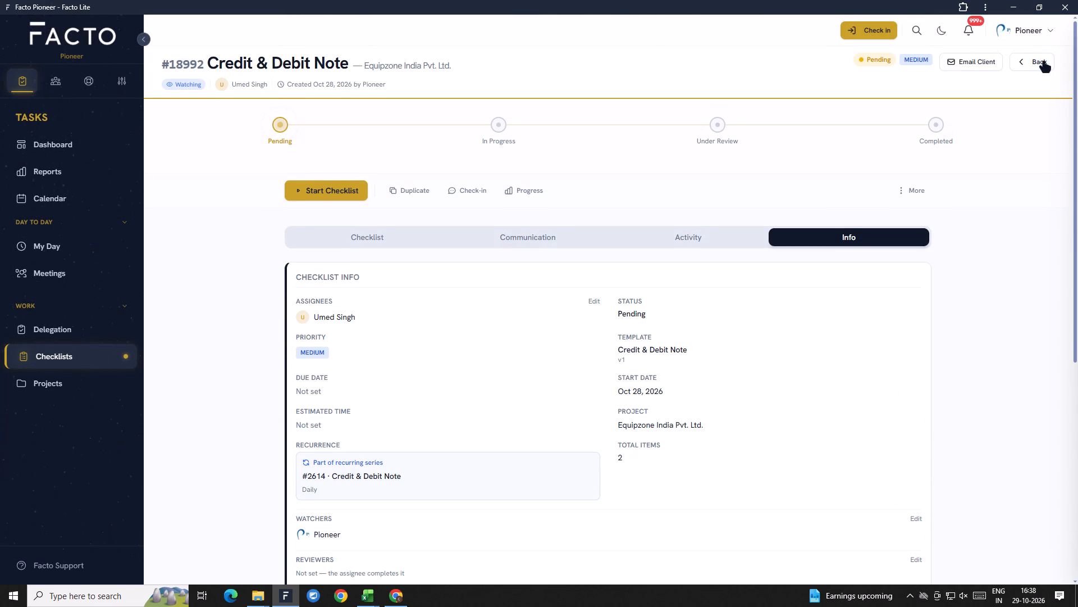
left_click(1042, 62)
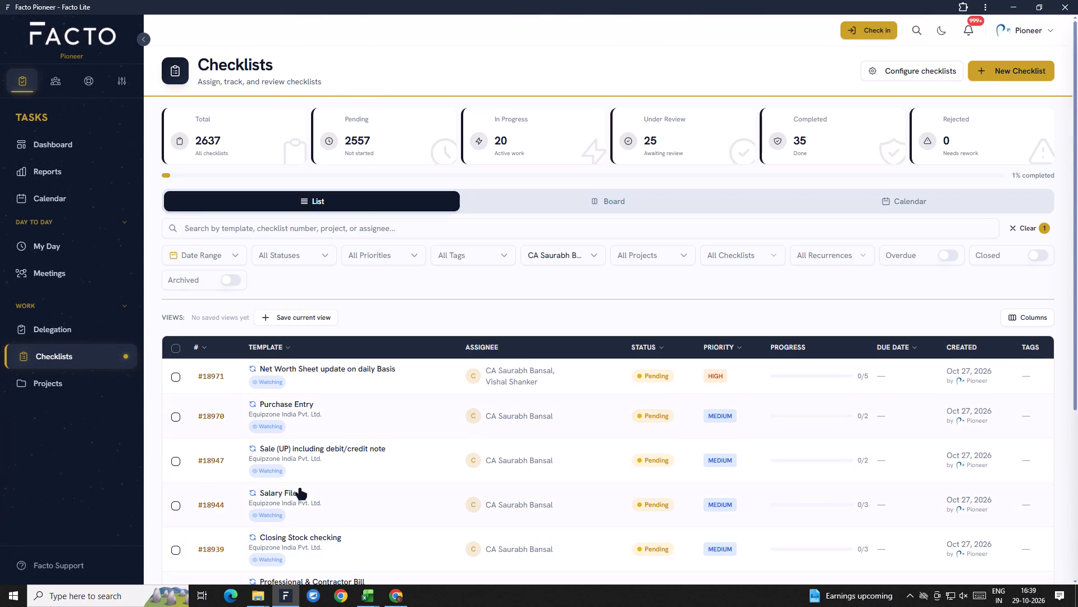
left_click(313, 372)
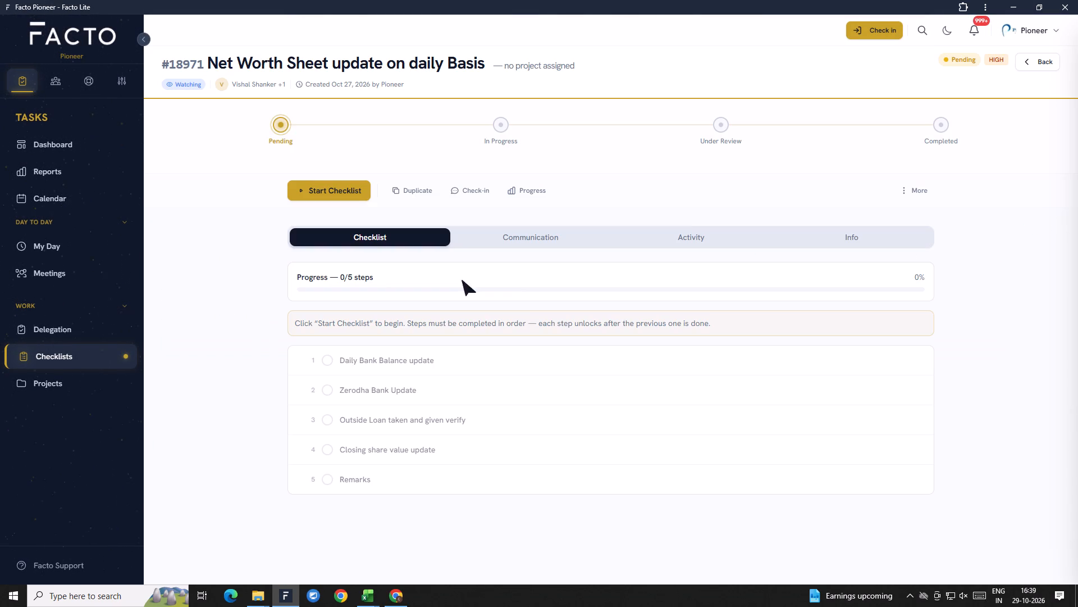
left_click(853, 233)
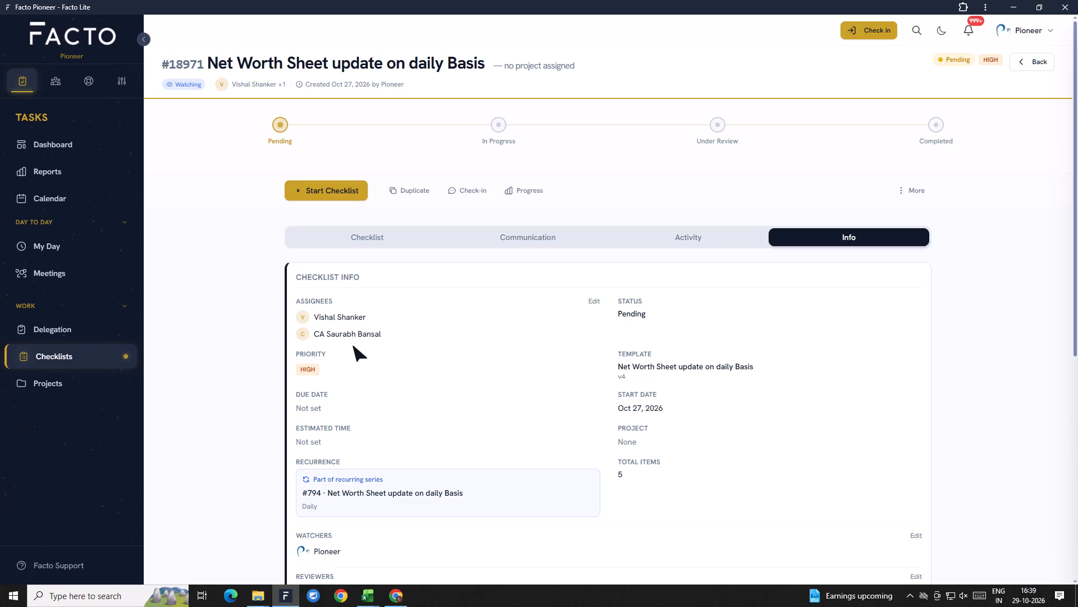
Replace CA Saurabh with Umed, found by searching users for "umed", in the #18971 Net Worth Sheet checklist's assignees, save, and check its reviewers.
scroll(492, 441, "down", 1)
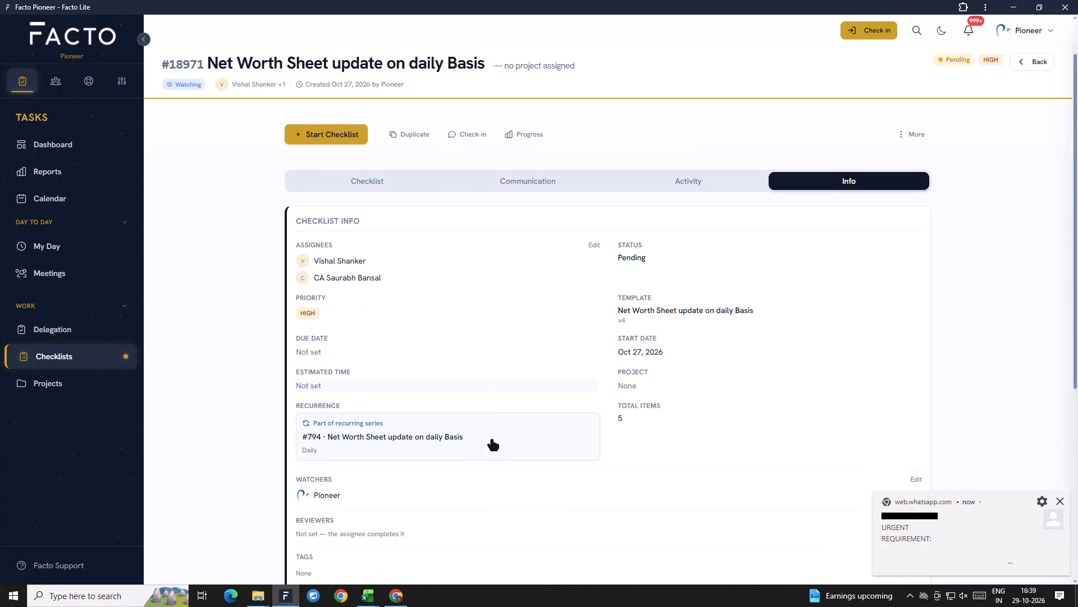
scroll(492, 441, "up", 1)
left_click(592, 293)
left_click(592, 309)
left_click(595, 300)
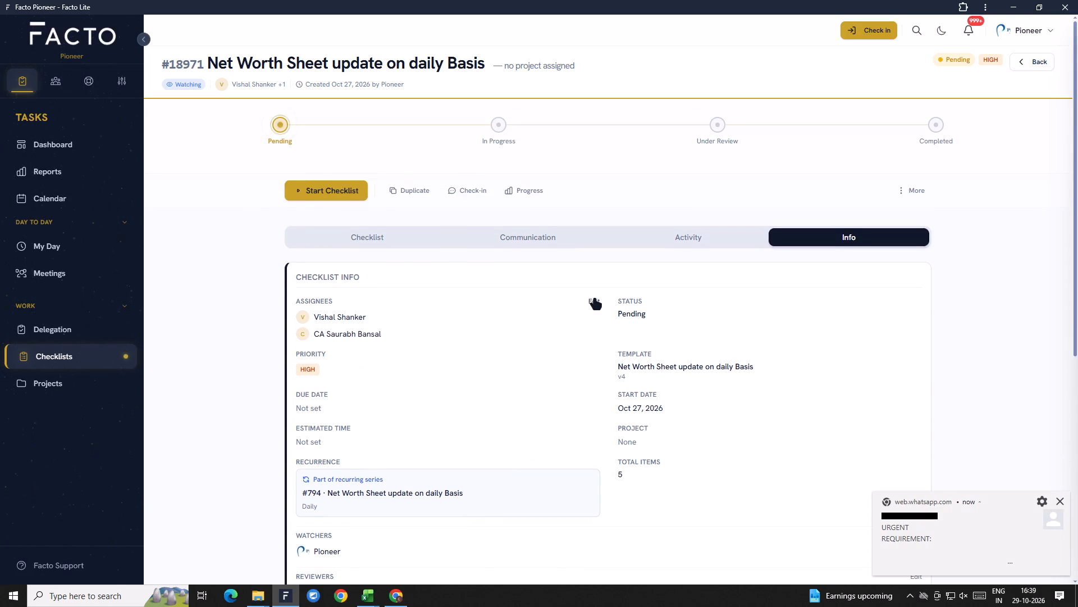
left_click(506, 311)
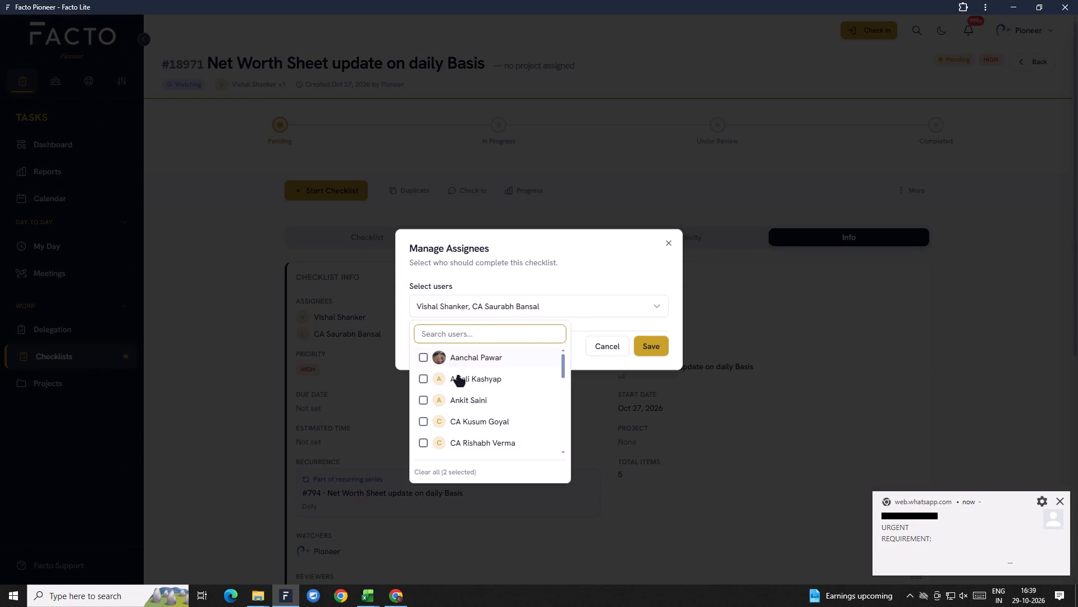
scroll(471, 387, "down", 2)
scroll(464, 378, "up", 1)
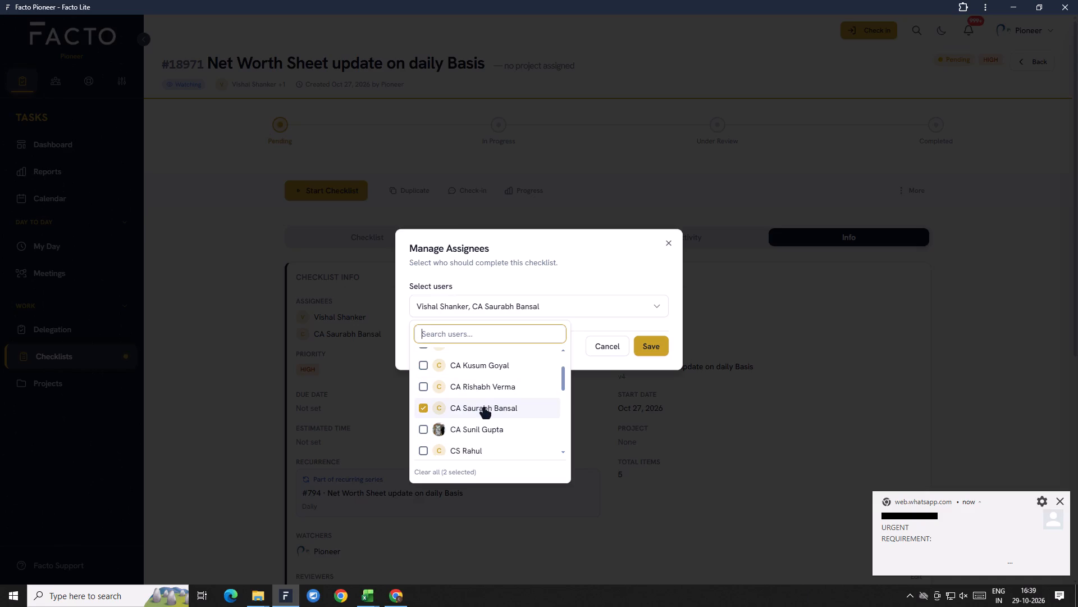
left_click(475, 409)
left_click(446, 337)
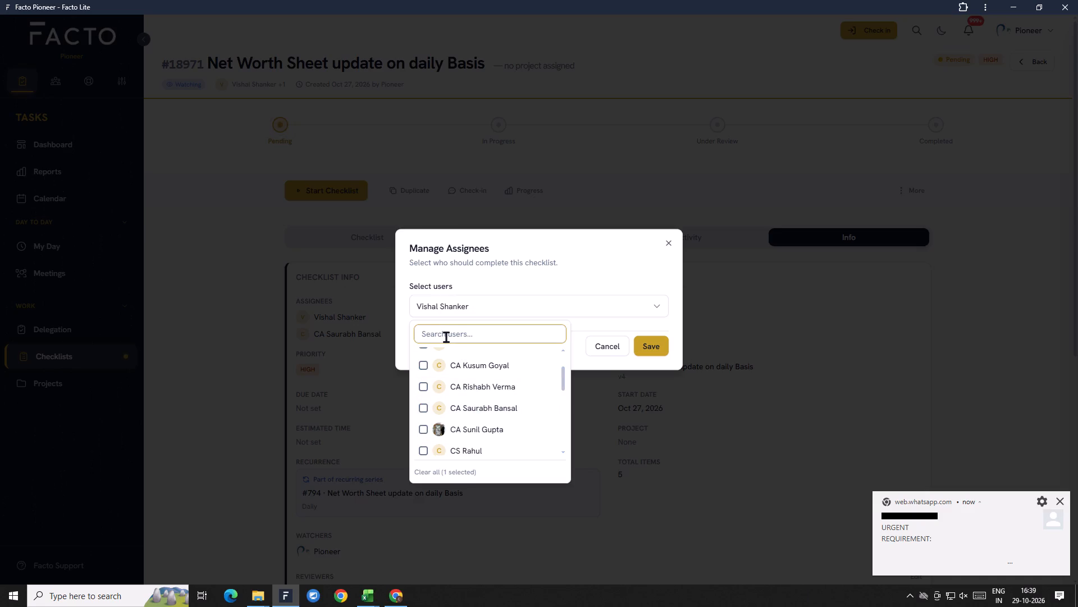
type("um")
type("ed")
left_click(471, 355)
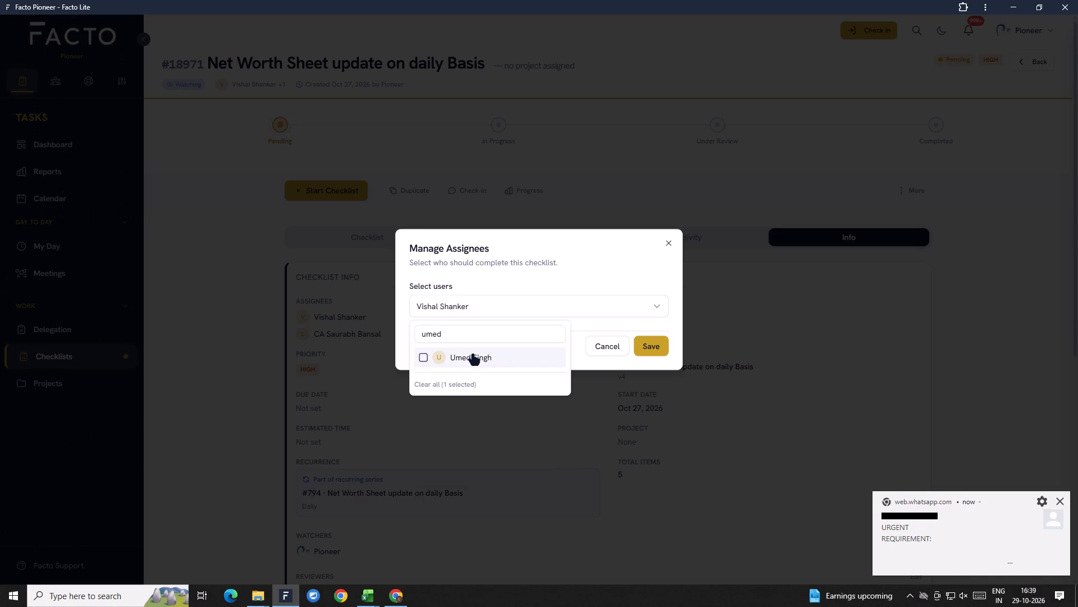
left_click(655, 346)
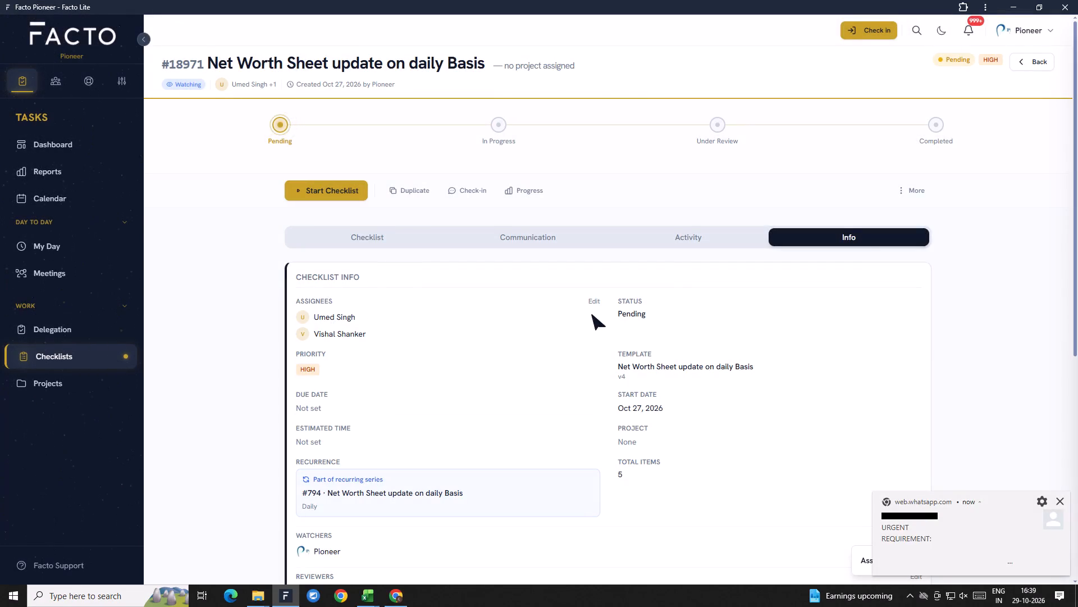
scroll(611, 387, "down", 3)
scroll(451, 474, "down", 3)
scroll(351, 449, "down", 2)
scroll(354, 450, "up", 2)
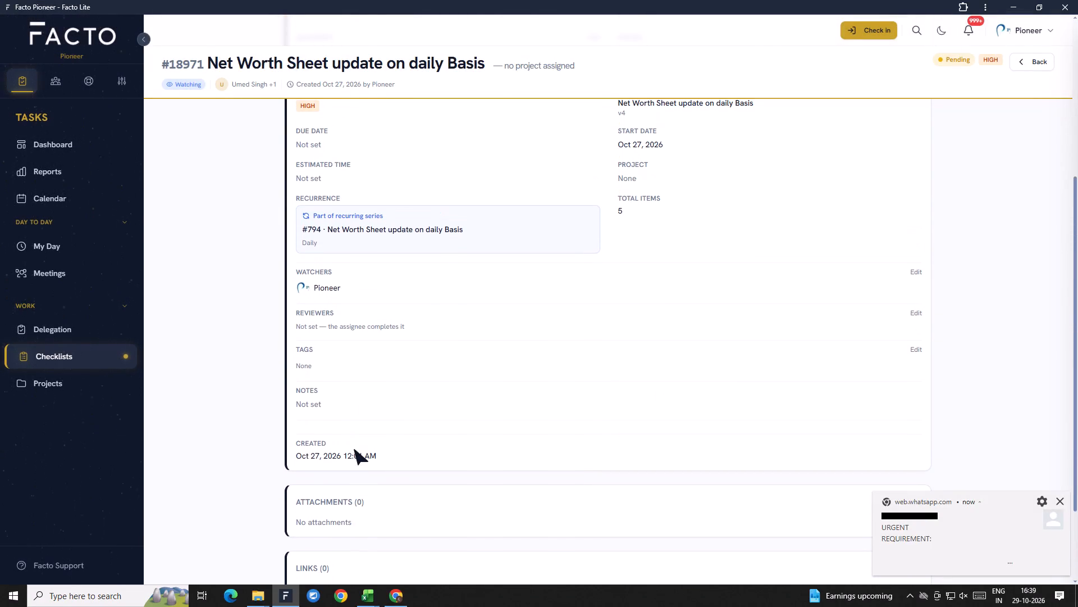
scroll(354, 450, "up", 2)
Return to the filtered list and open the Equipzone India Purchase Entry checklist #18970 on its info details.
left_click(1029, 60)
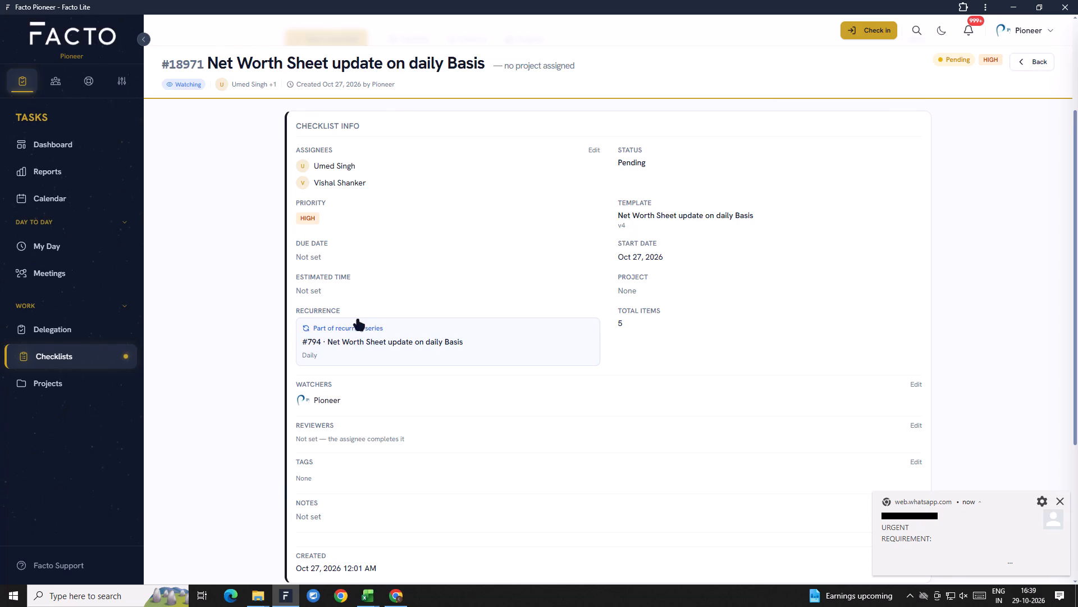
left_click(326, 230)
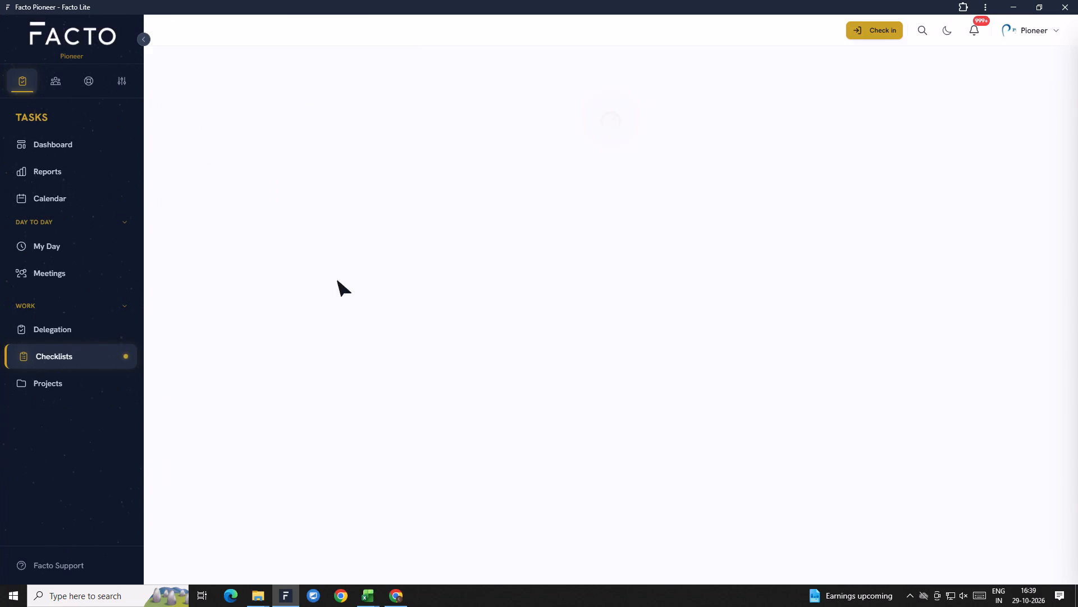
left_click(862, 240)
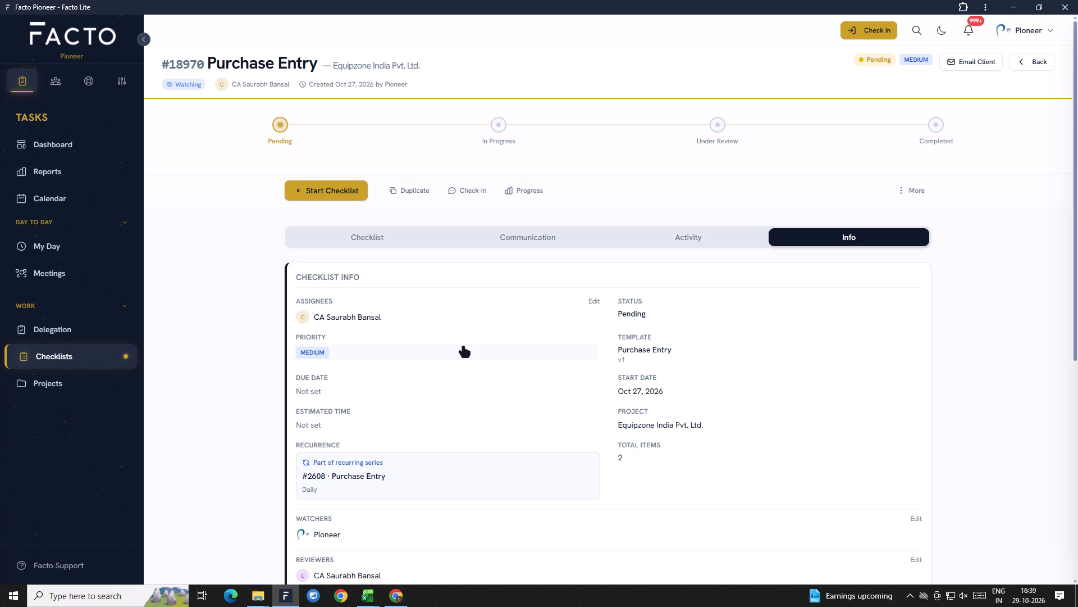
left_click(828, 233)
Return to the filtered list, examine CA Saurabh's remaining checklists on the first page, and dismiss the incoming notifications.
left_click(1020, 59)
scroll(483, 425, "down", 1)
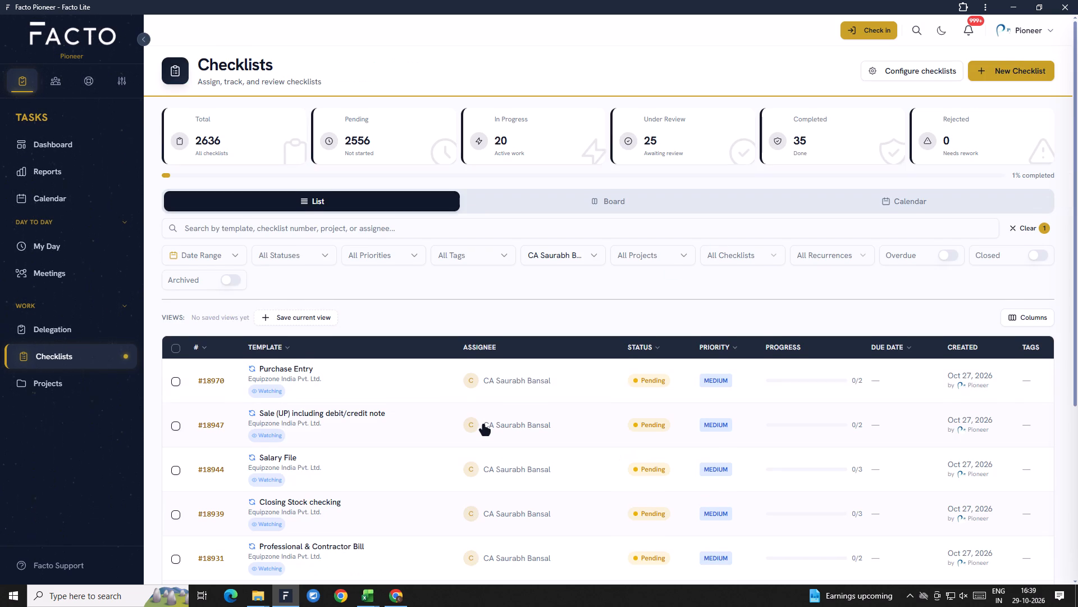
scroll(483, 425, "down", 1)
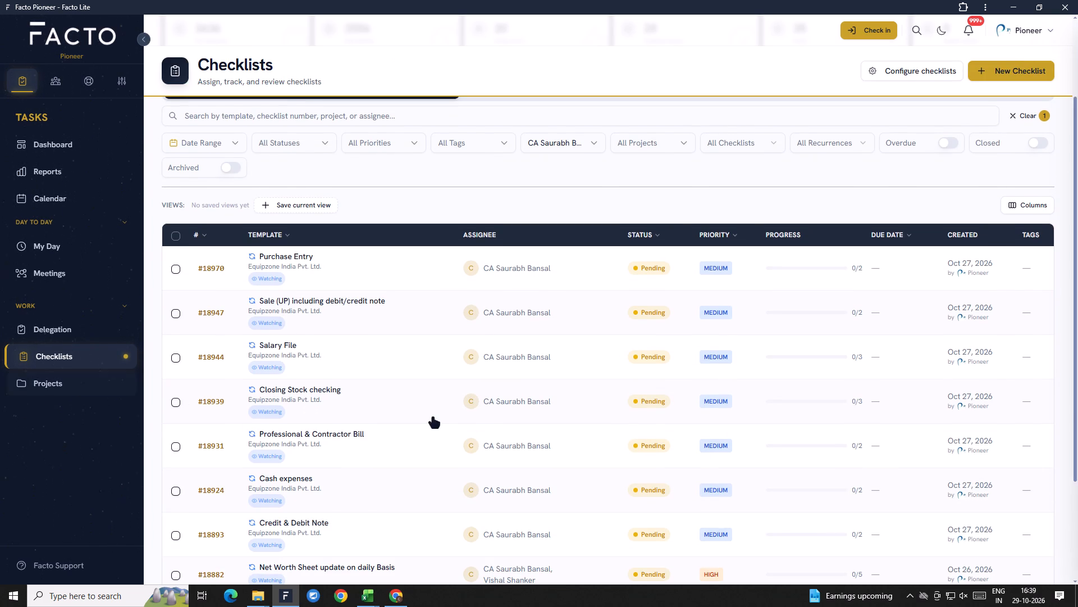
scroll(444, 429, "down", 3)
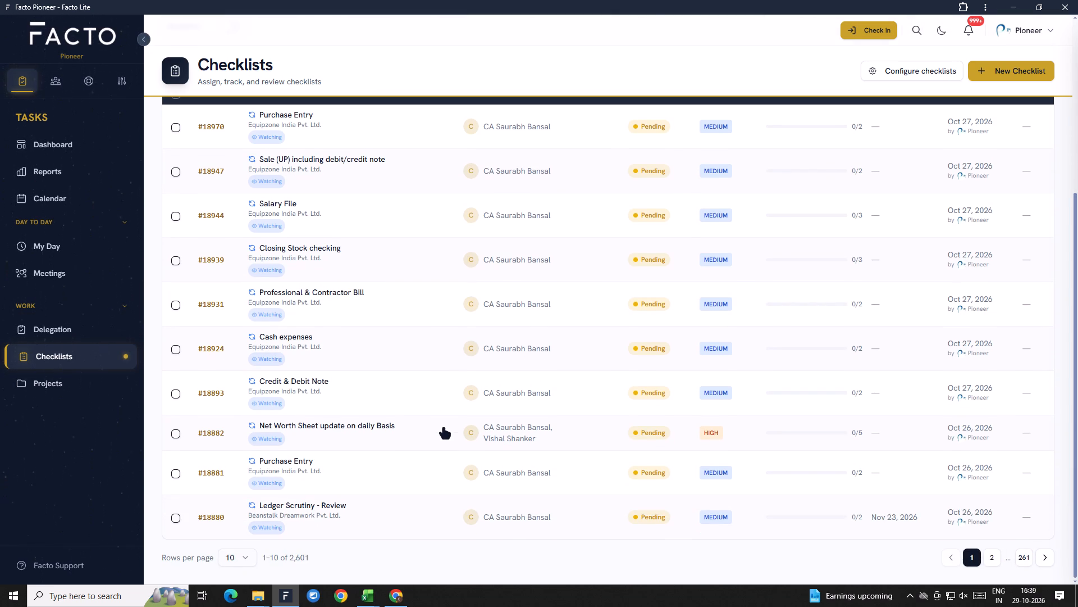
scroll(444, 429, "down", 1)
scroll(453, 426, "up", 4)
scroll(460, 428, "down", 3)
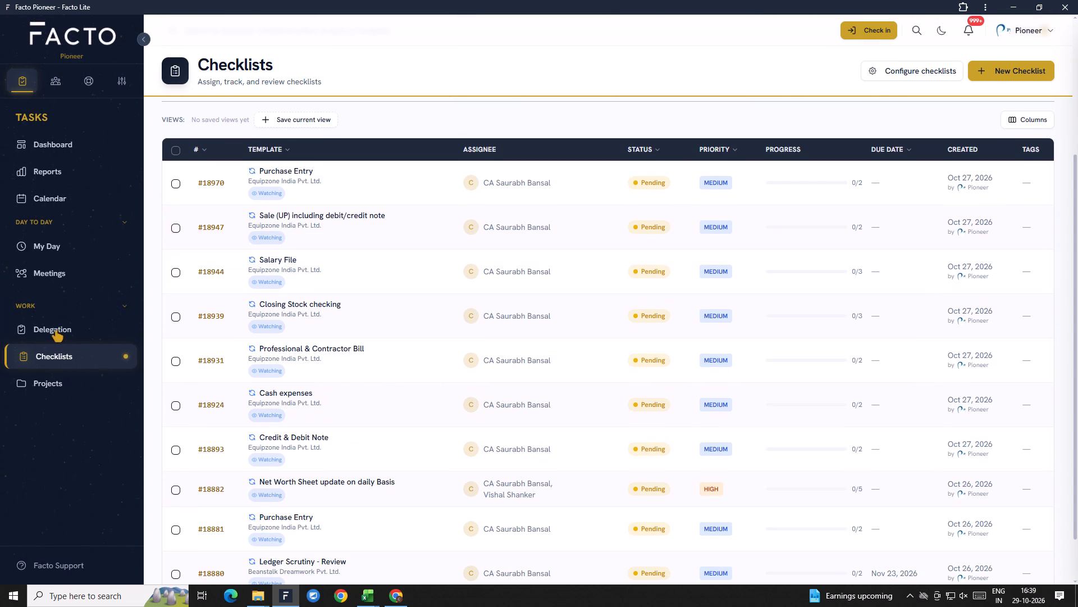
scroll(192, 358, "down", 2)
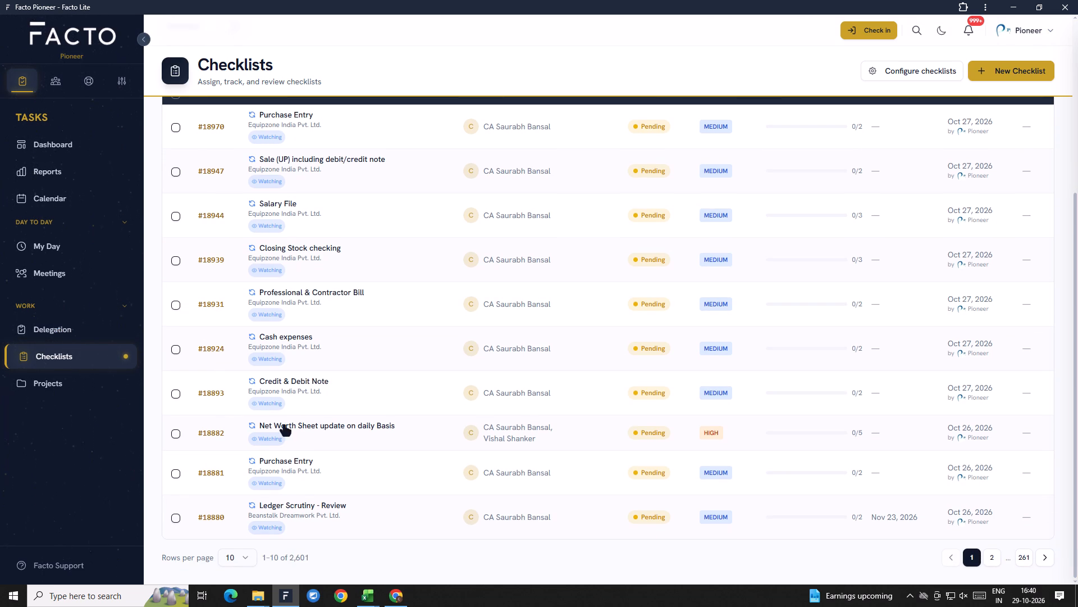
scroll(223, 441, "up", 5)
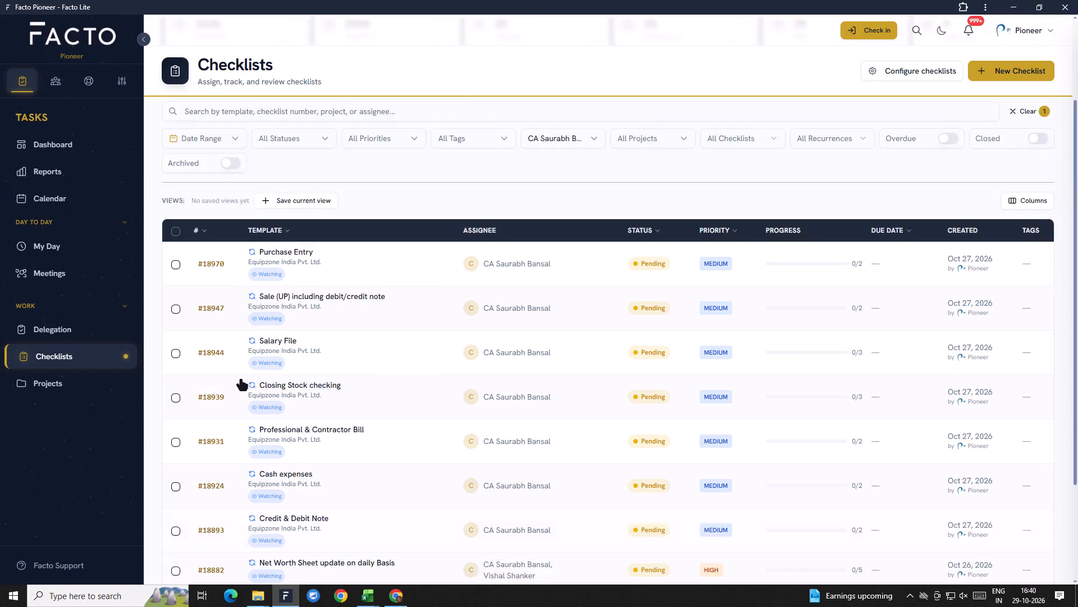
scroll(286, 390, "down", 2)
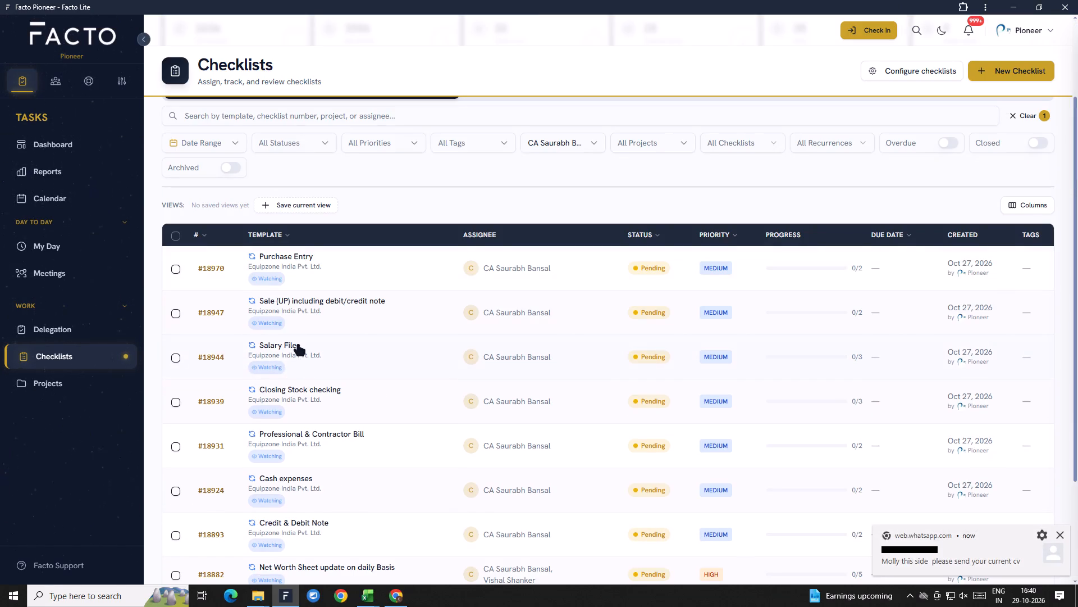
left_click(1067, 534)
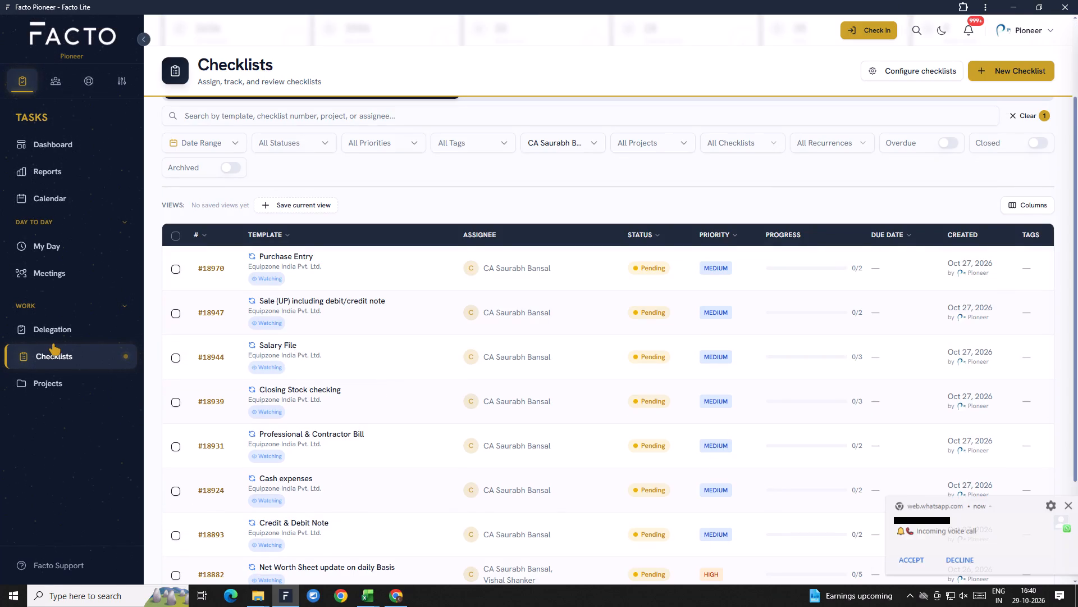
left_click(1059, 504)
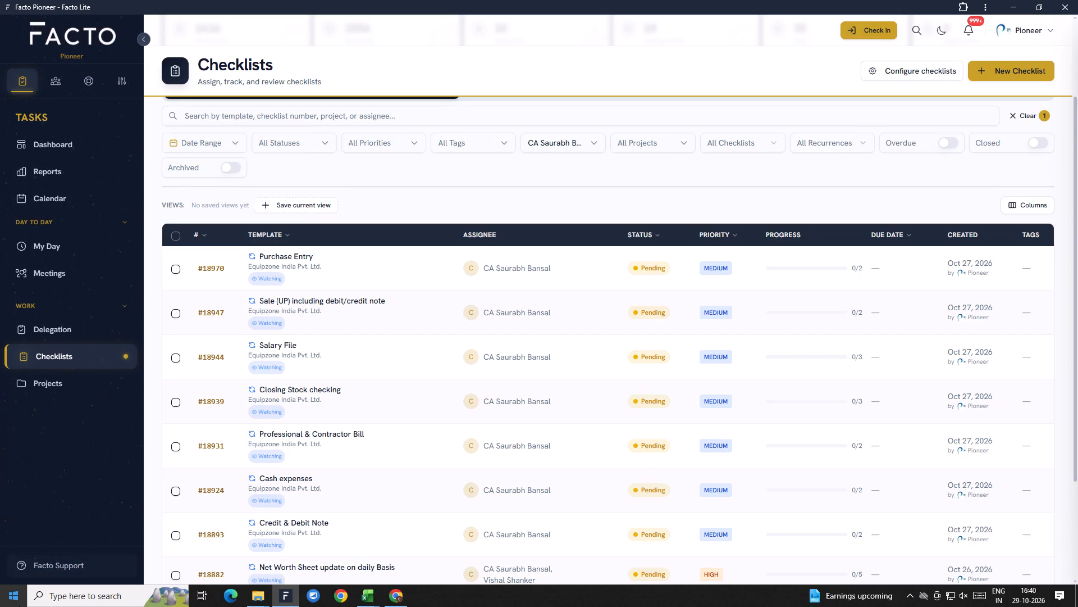
View CA Saurabh's checklists in the calendar, inspect the day schedule for October 29, and return to the list view.
scroll(443, 197, "up", 4)
left_click(929, 212)
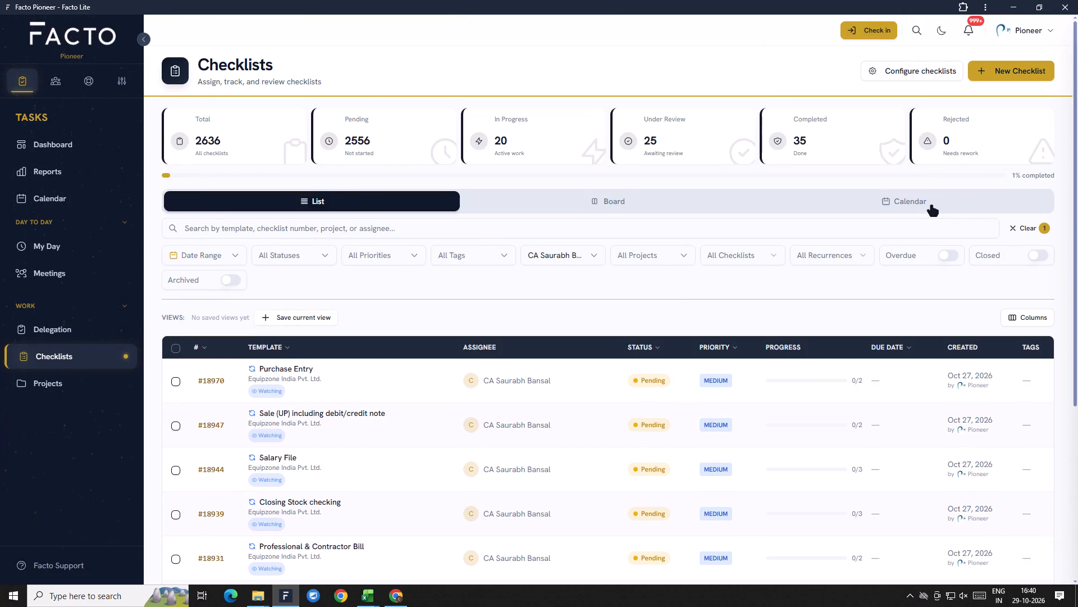
left_click(933, 204)
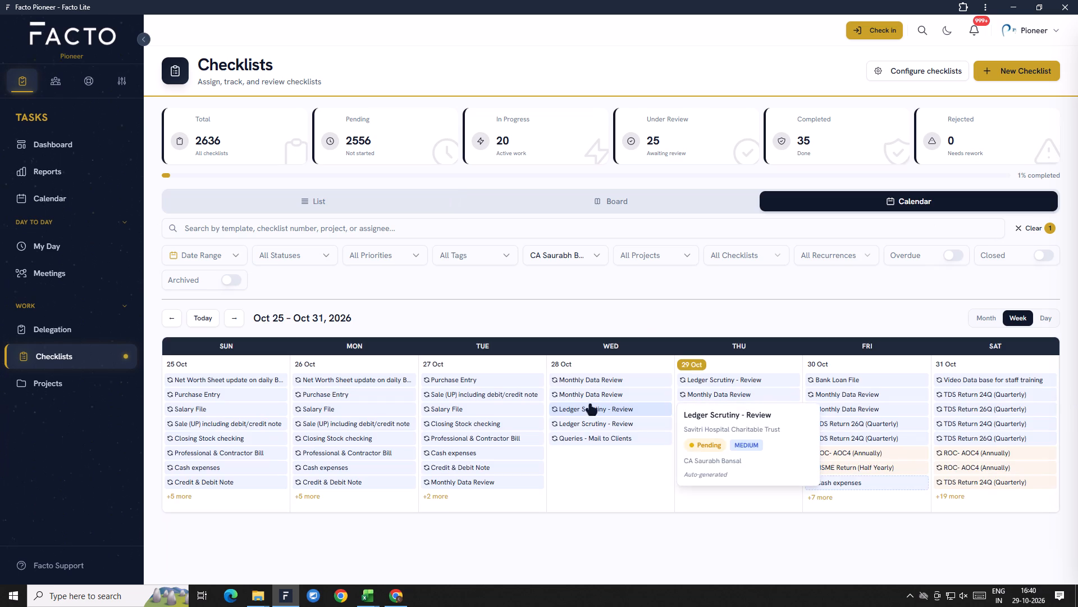
left_click(693, 366)
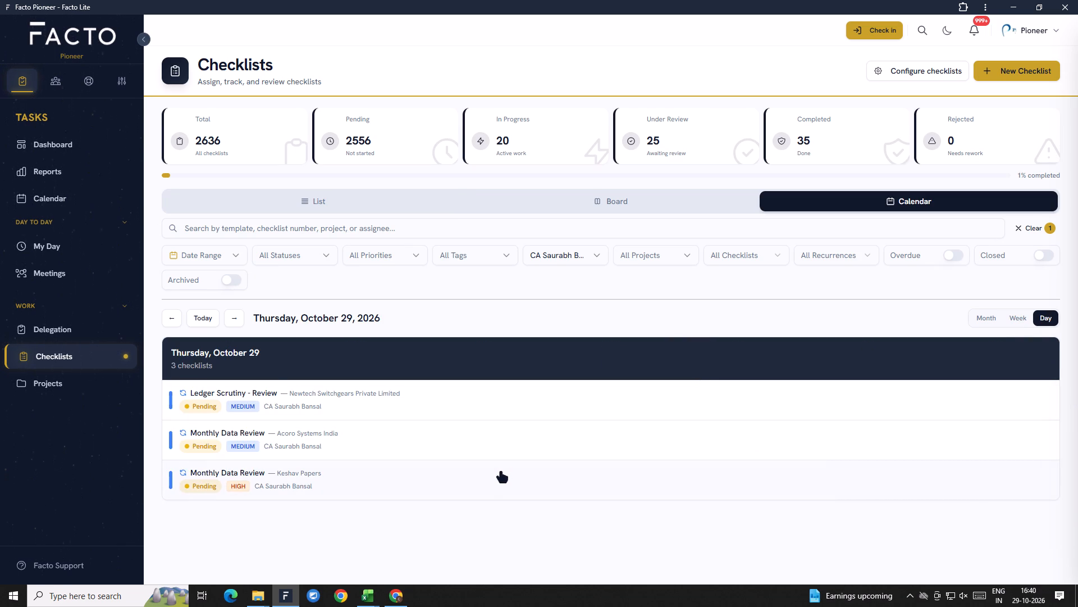
left_click(297, 198)
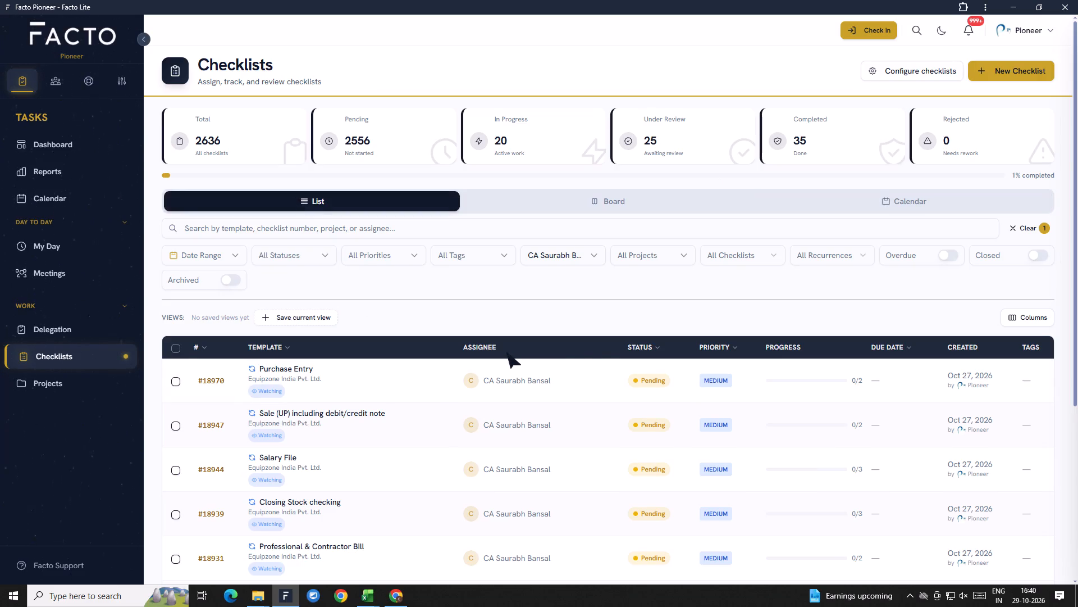
Examine the templates, projects and dates of CA Saurabh's checklists on pages 1 and 2 of the filtered list.
scroll(560, 399, "down", 1)
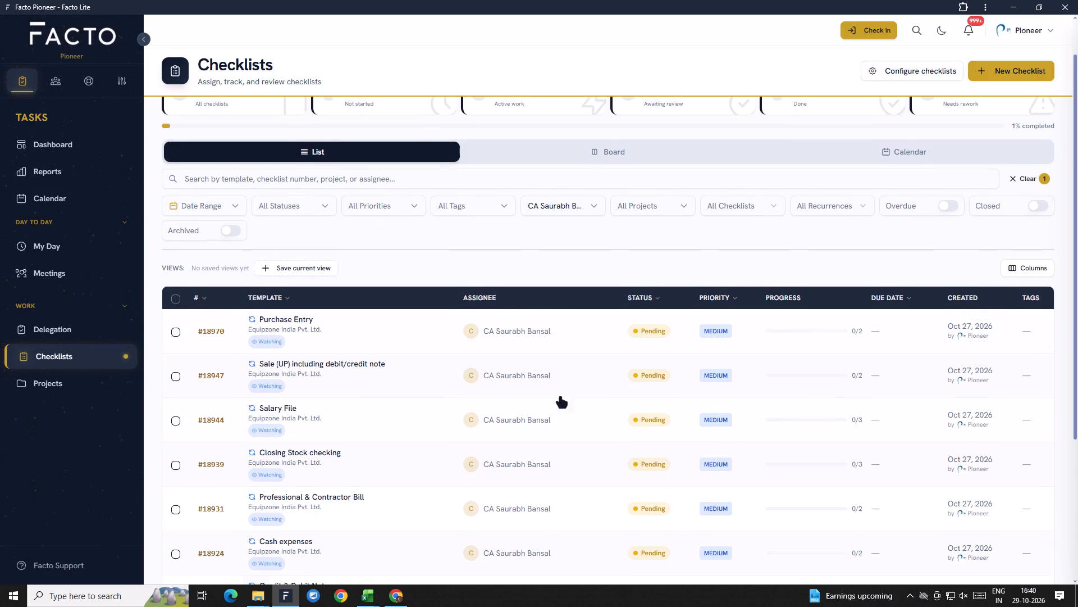
scroll(621, 372, "down", 1)
scroll(276, 326, "down", 1)
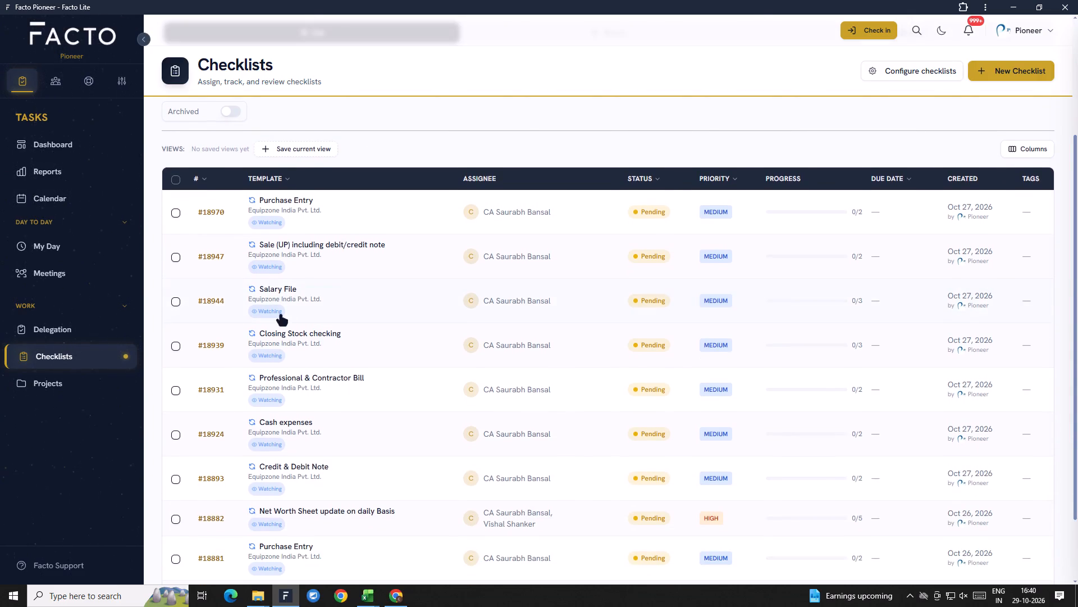
scroll(281, 316, "down", 2)
scroll(326, 349, "down", 1)
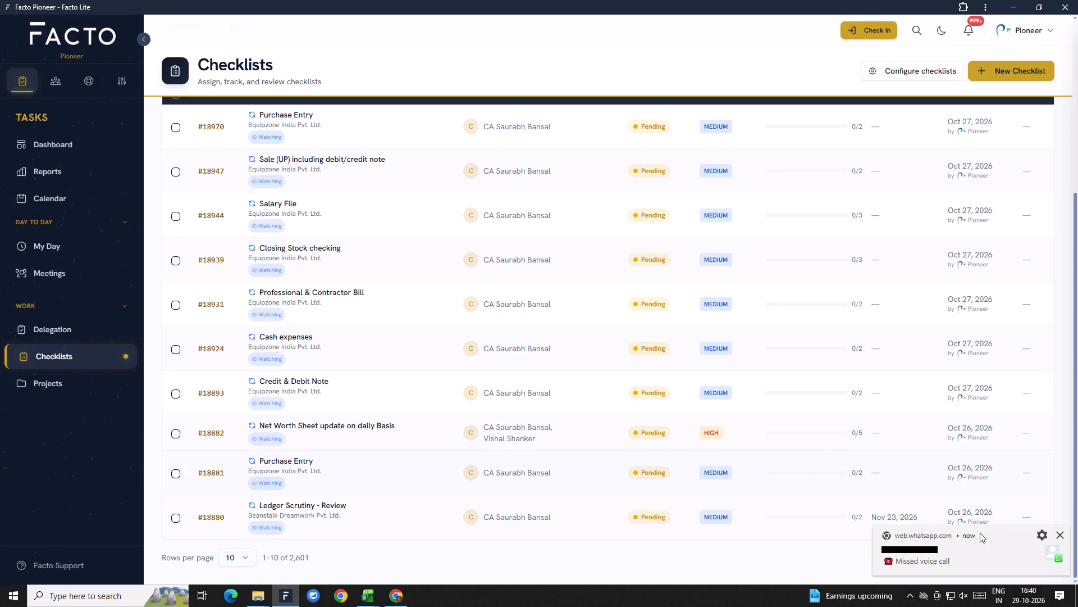
left_click(1063, 529)
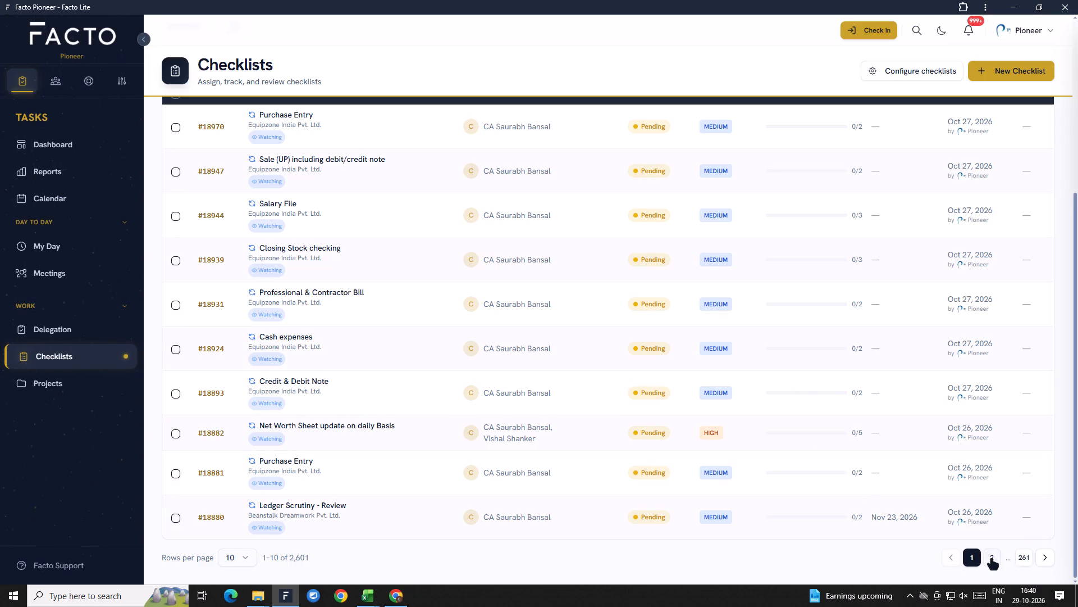
left_click(992, 560)
scroll(843, 407, "up", 6)
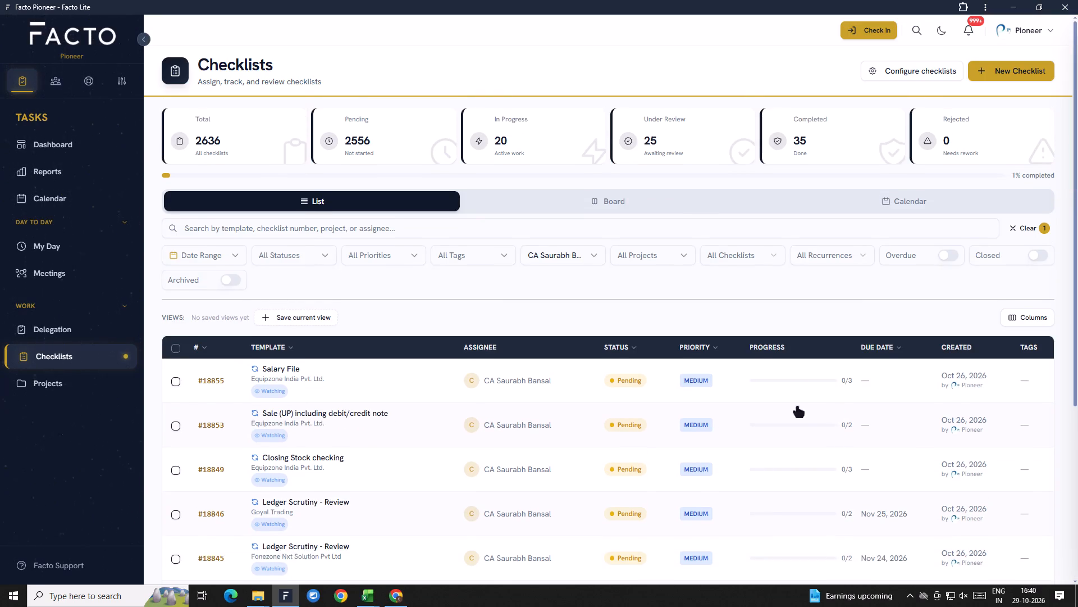
scroll(661, 441, "down", 2)
scroll(404, 318, "down", 2)
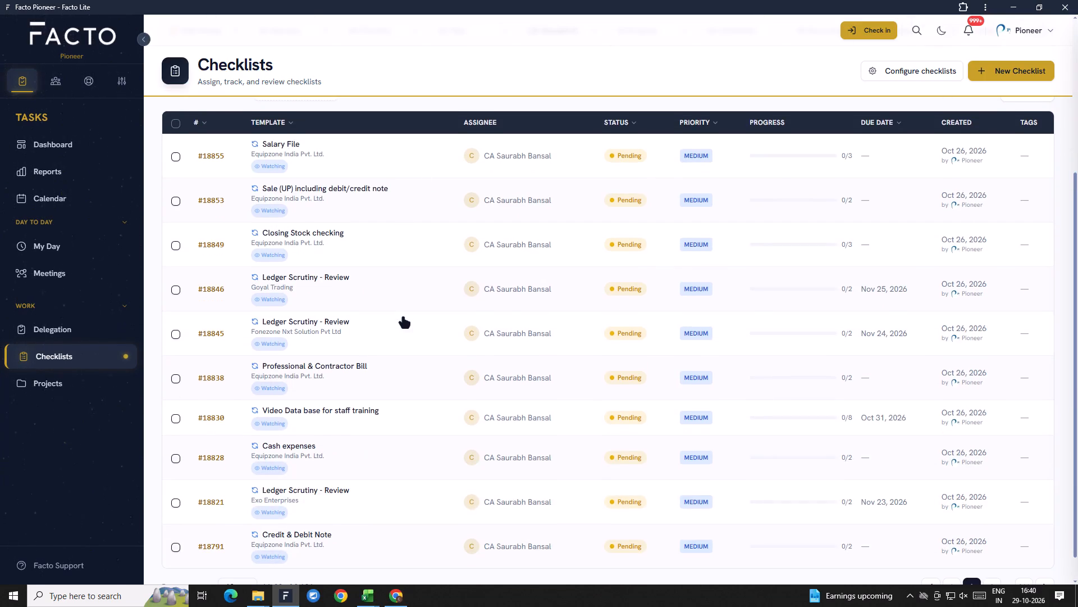
scroll(403, 318, "down", 4)
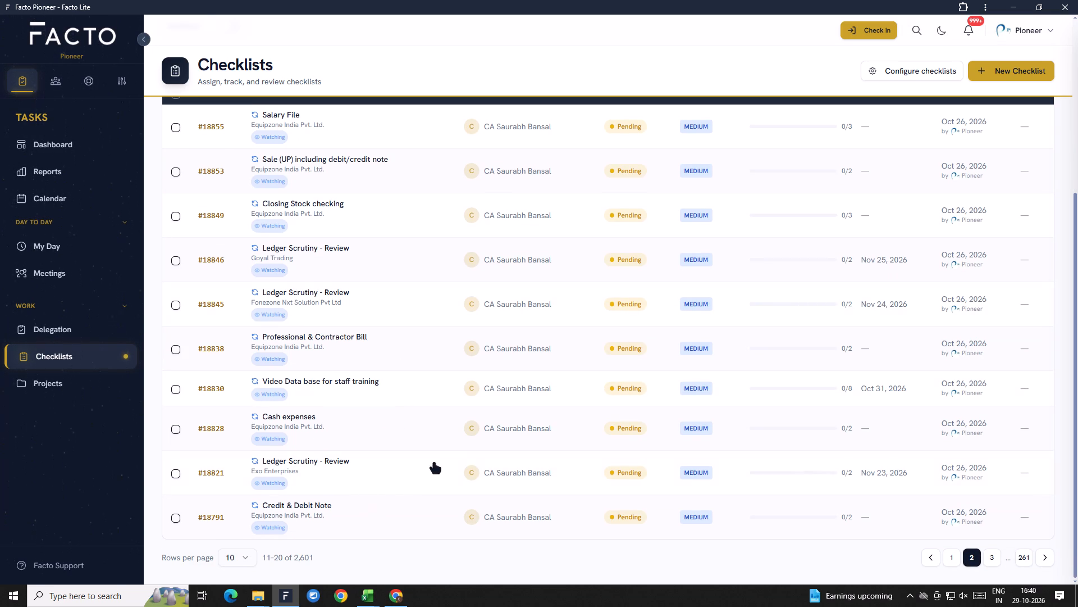
scroll(743, 395, "down", 4)
scroll(464, 369, "up", 8)
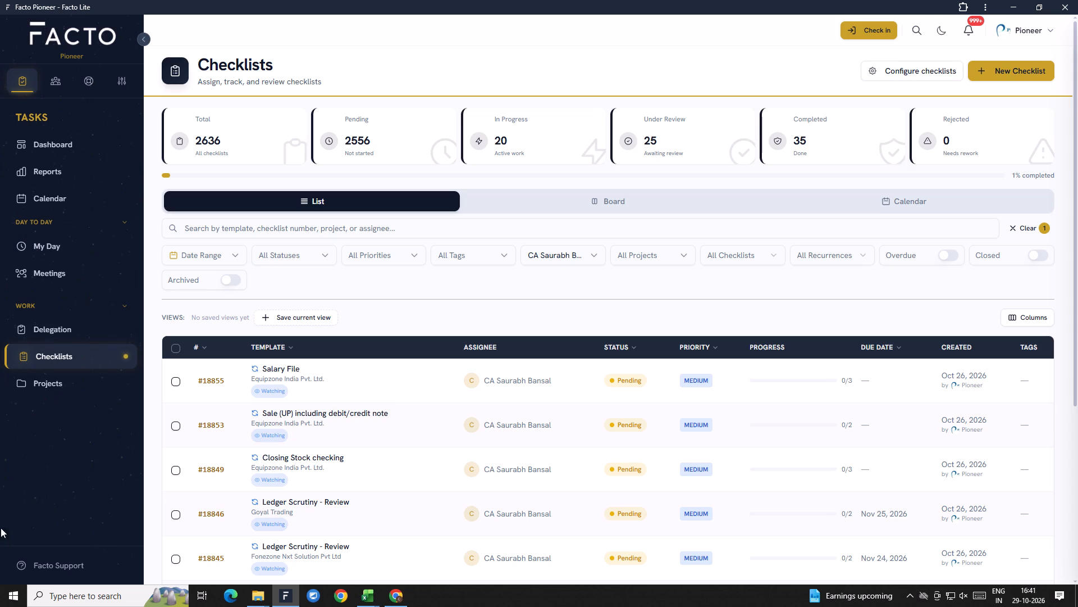
Reopen the checklists without the CA Saurabh assignee filter and view them all as a board.
left_click(54, 356)
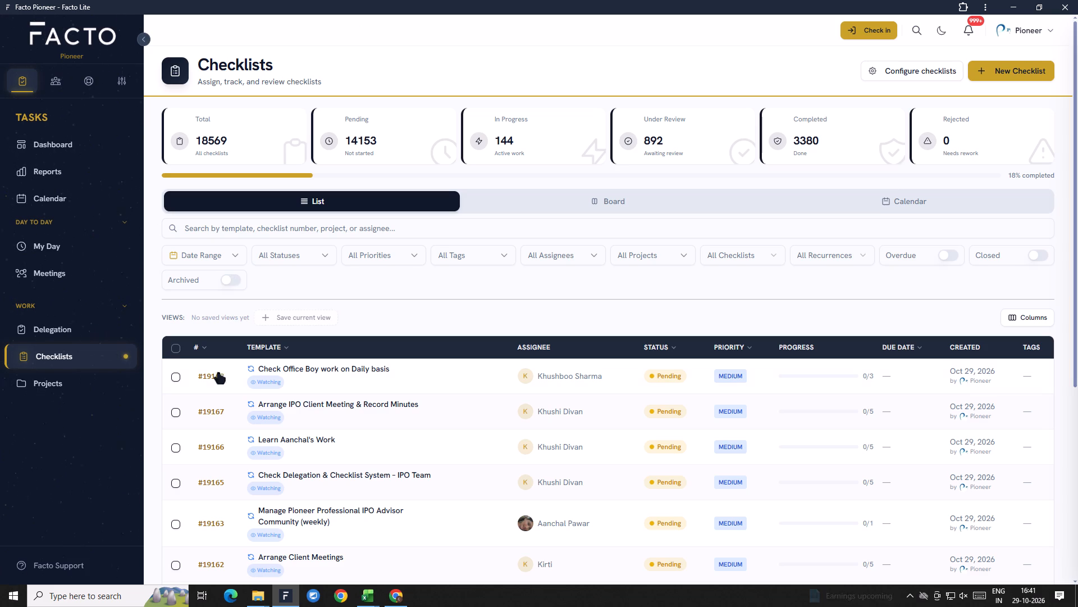
left_click(47, 358)
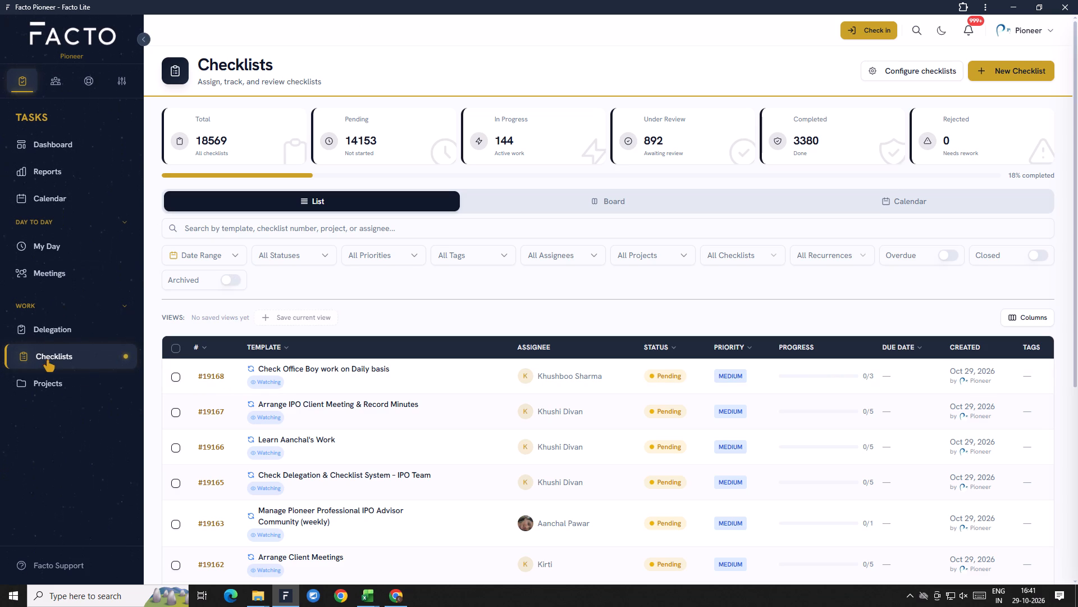
left_click(556, 192)
left_click(550, 202)
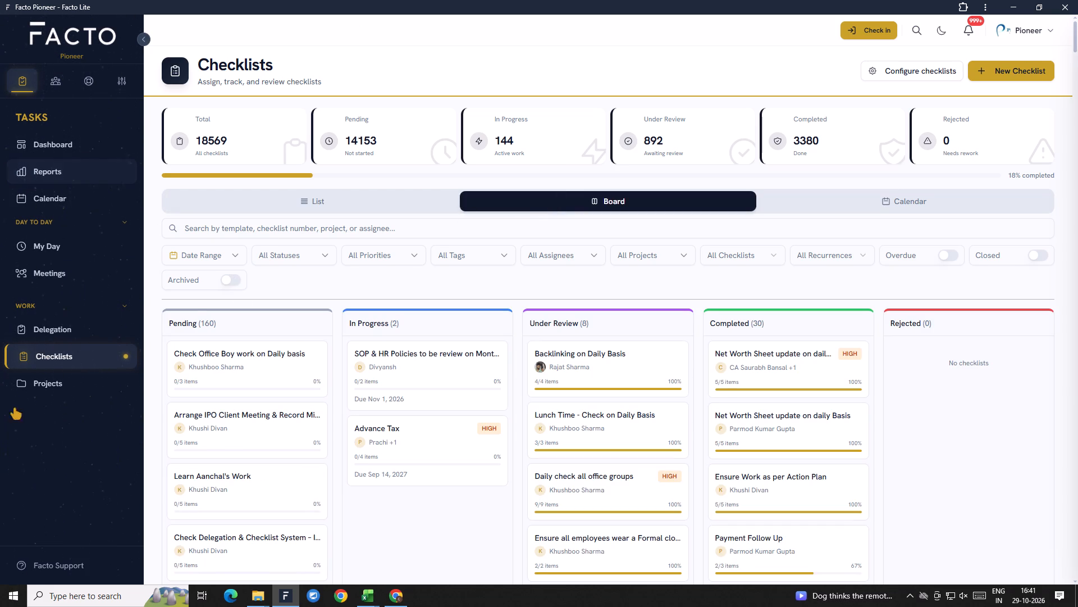
Open the projects overview and dismiss its introductory tour.
left_click(39, 386)
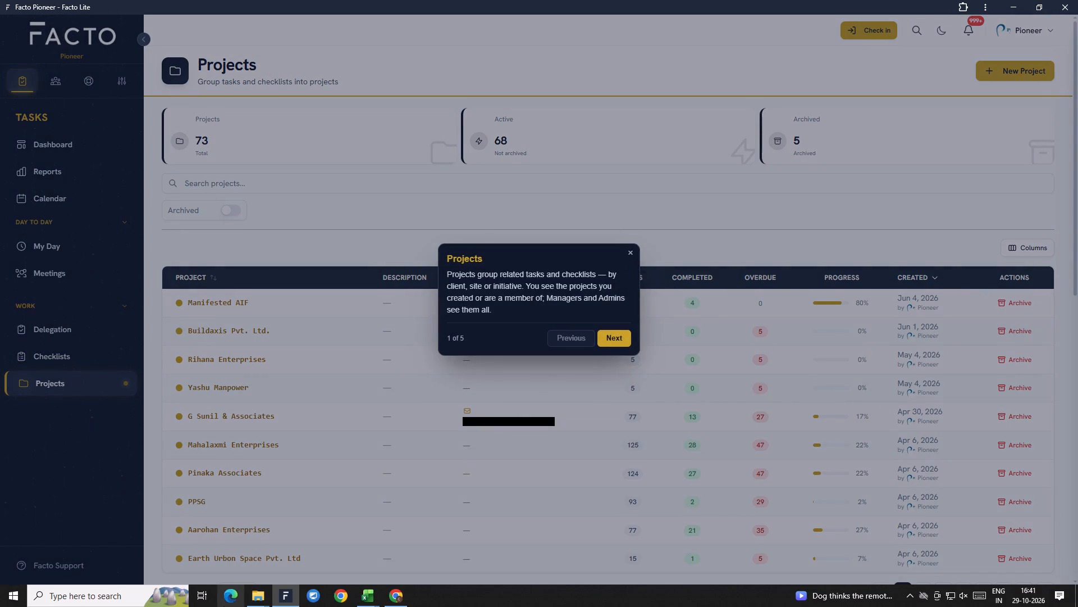
left_click(628, 258)
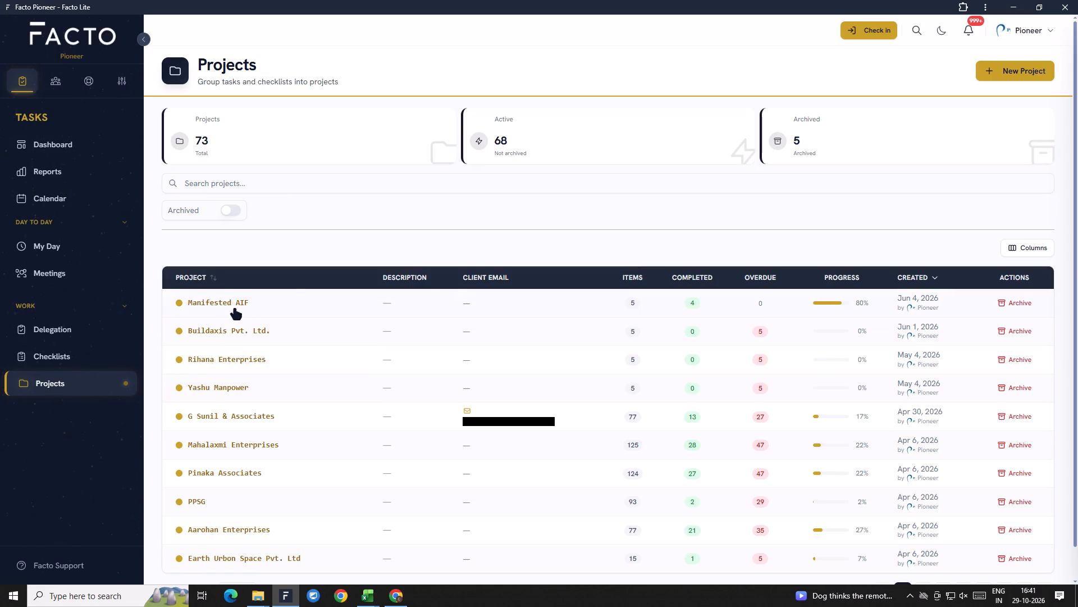
Open the account options of the signed-in Pioneer user.
left_click(1036, 27)
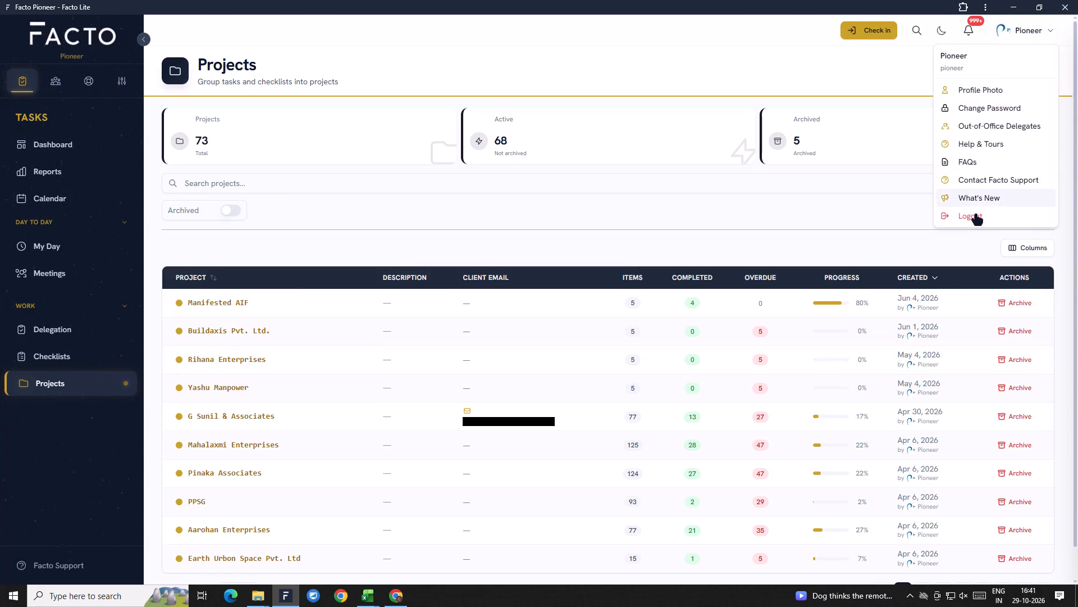
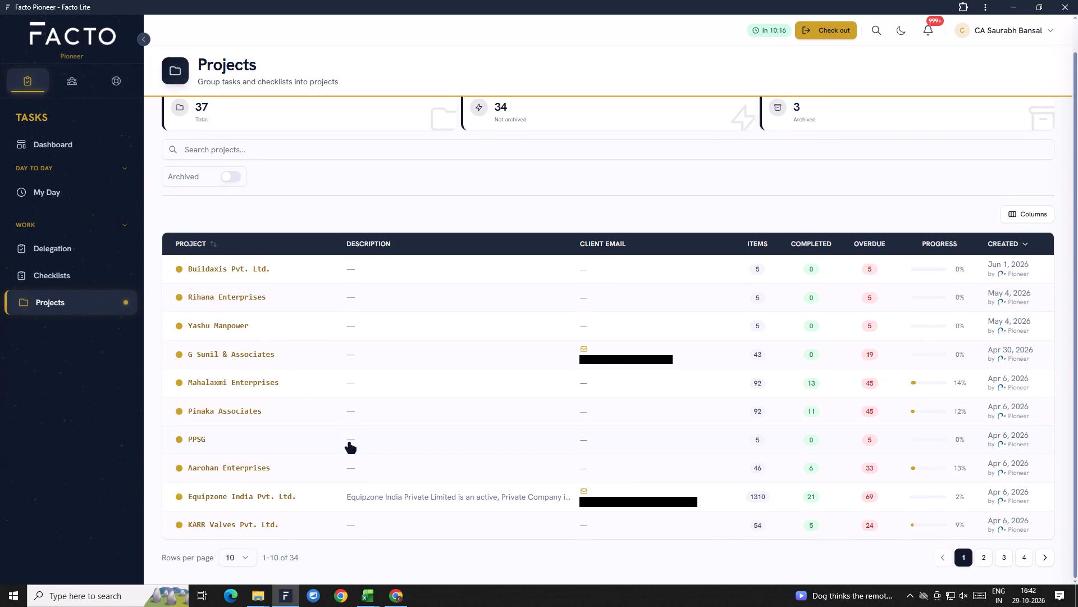
Create a new Excel workbook on the desktop, keep its default name, and open it.
key("super+d")
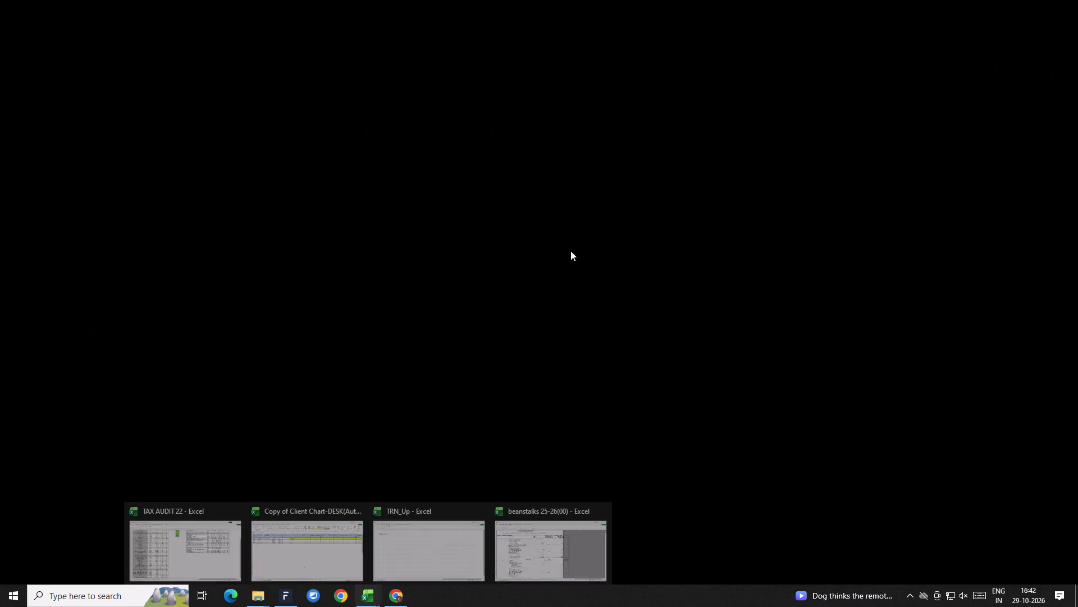
right_click(649, 241)
left_click(678, 332)
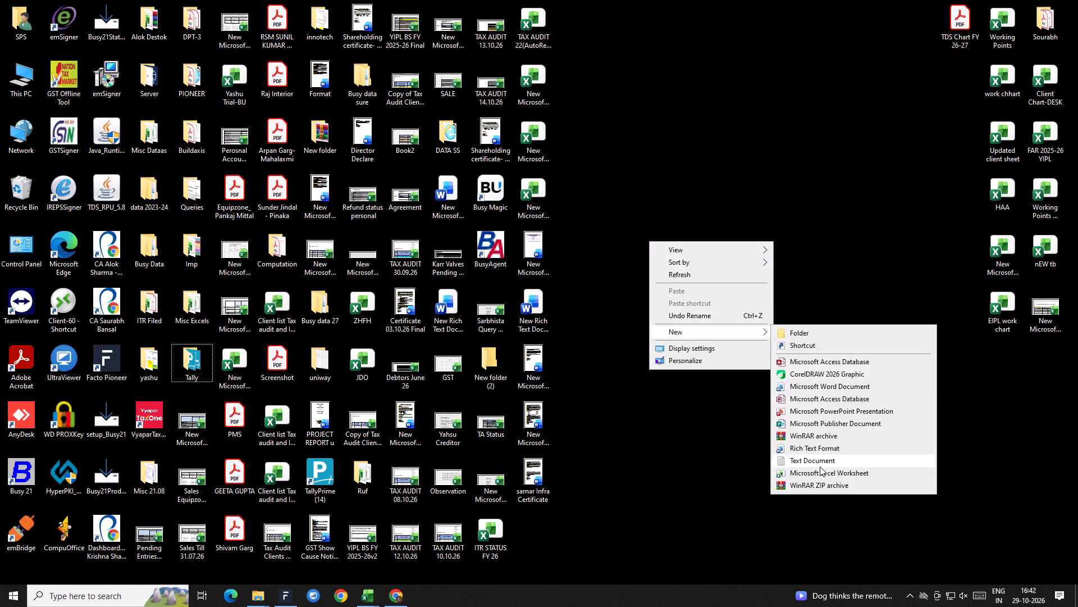
left_click(817, 472)
key("Return")
key("Return")
key("Return")
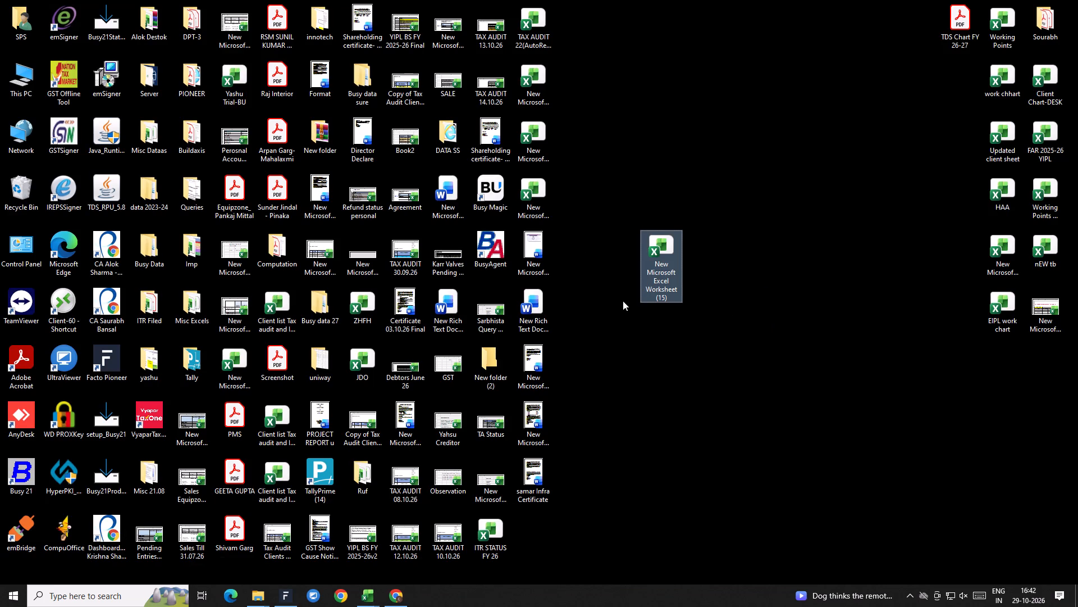
key("alt+Tab")
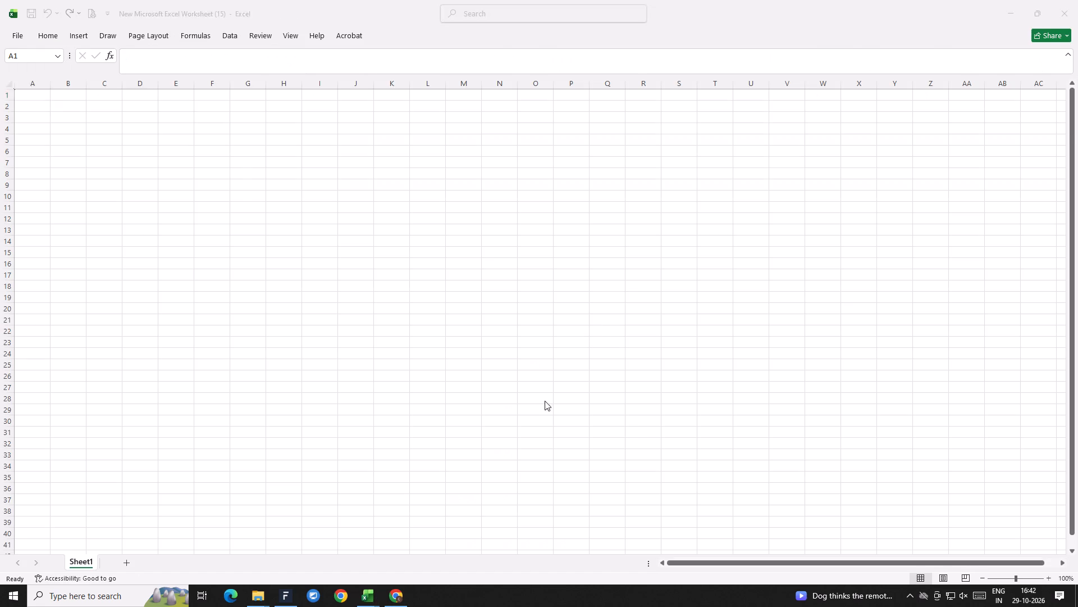
key("alt+Tab")
Copy the project name PPSG from its Facto project page into cell A1 of the new Excel workbook.
left_click(284, 598)
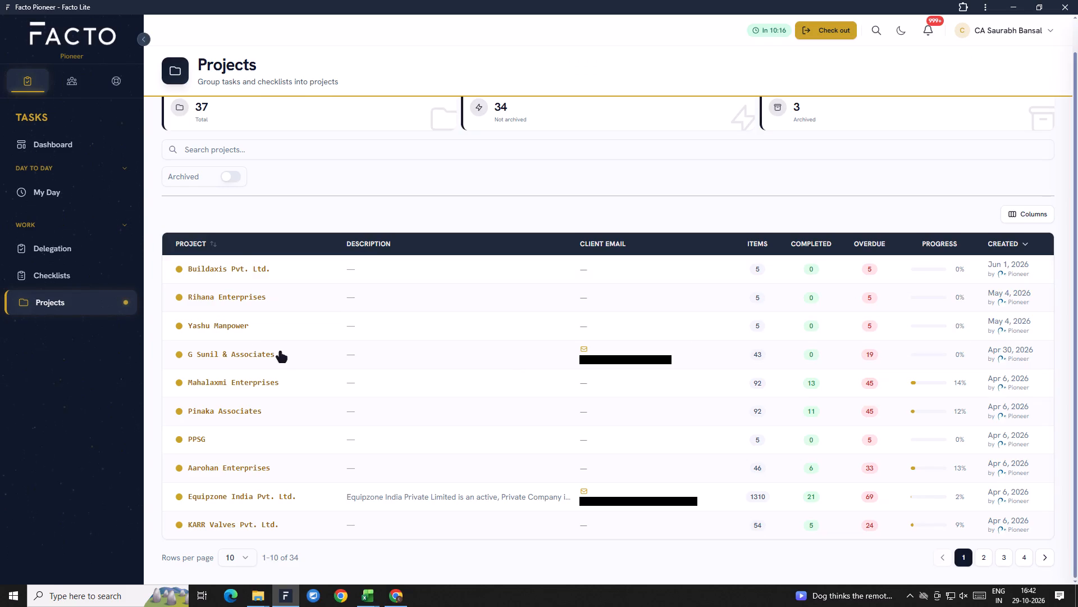
scroll(263, 409, "down", 2)
double_click(194, 442)
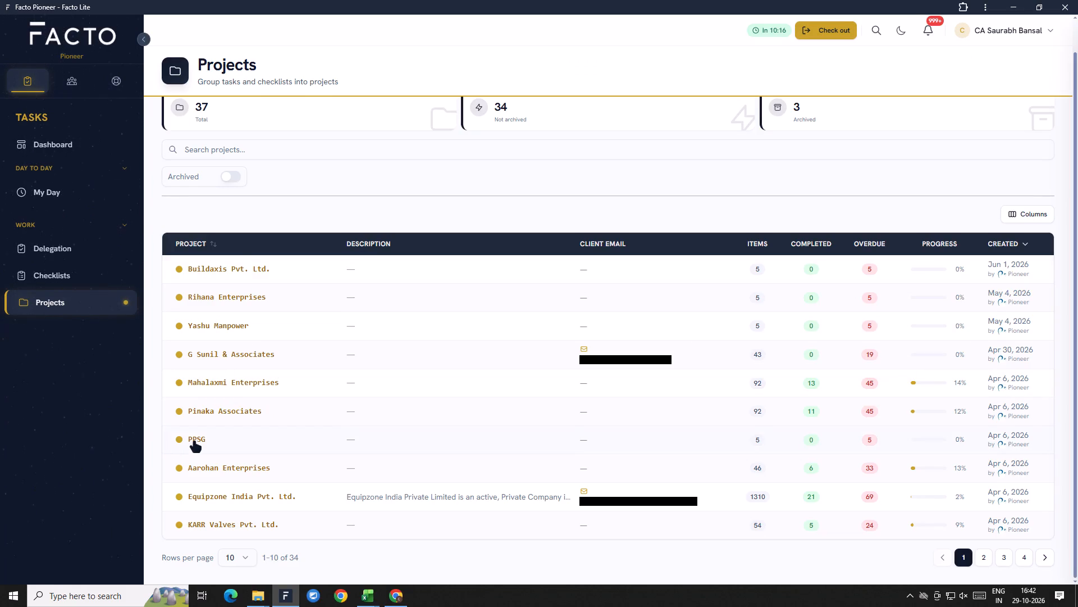
left_click(192, 80)
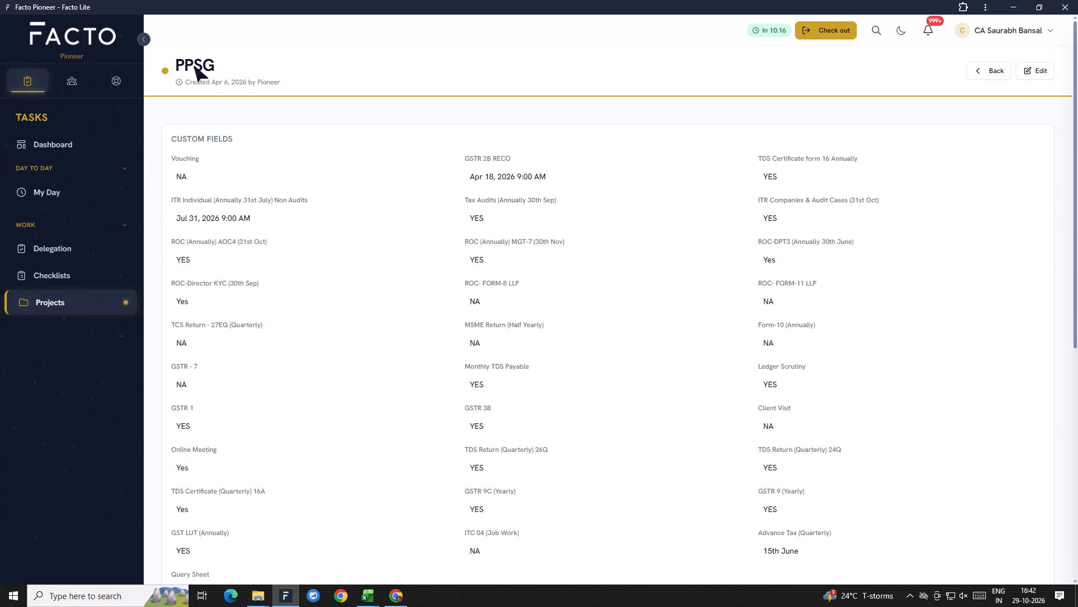
double_click(194, 66)
key("ctrl+c")
key("alt+Tab")
key("ctrl+v")
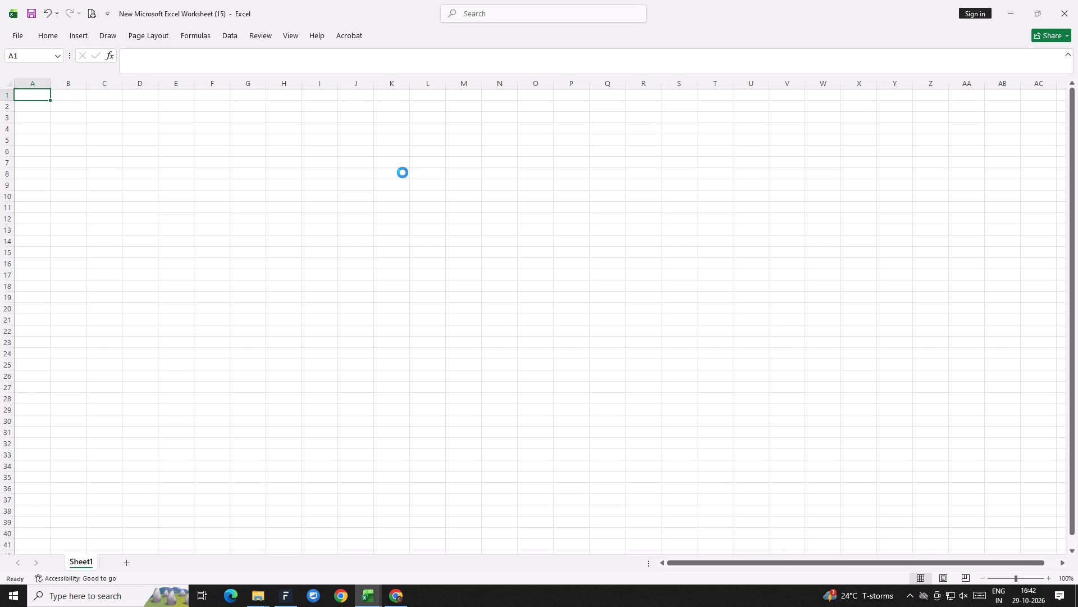
Widen column A to about 24 so PPSG fits on one line, and autofit the sheet's row heights.
left_click_drag(50, 83, 111, 83)
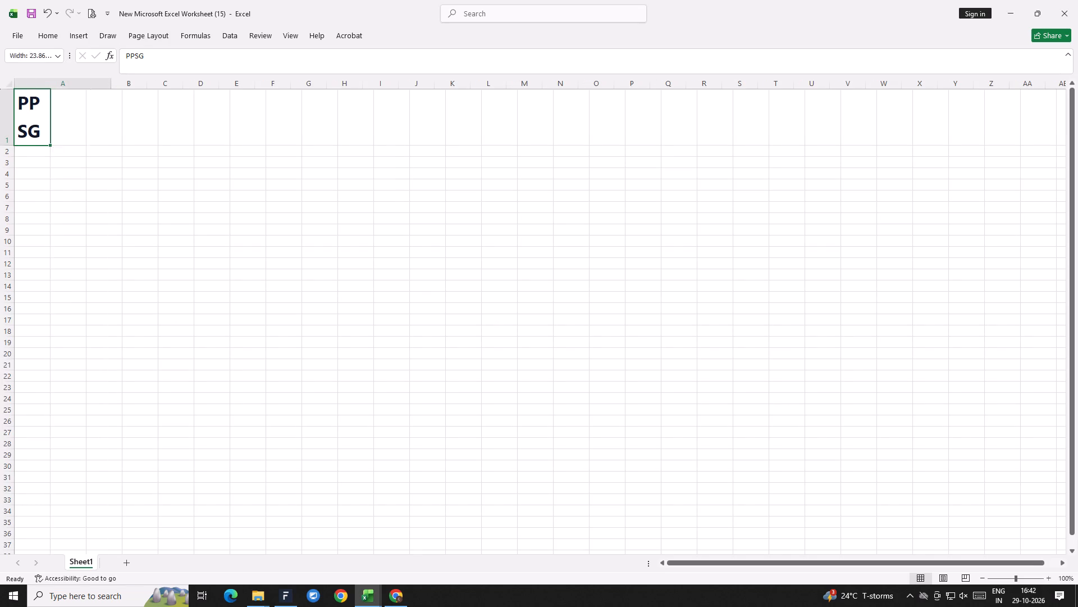
key("ctrl+a")
key("ctrl+a")
key("alt+h")
key("alt+o")
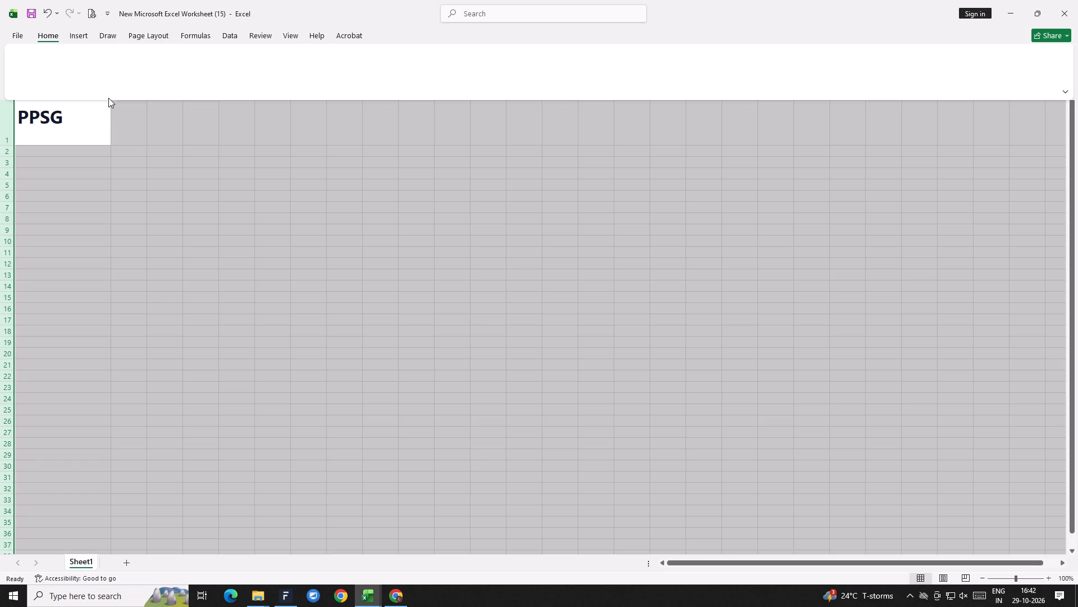
key("alt+a")
left_click(114, 181)
Copy the project name Uniway Infocom private limited from page 2 of the Facto projects into cell A2 of the workbook.
key("alt+Tab")
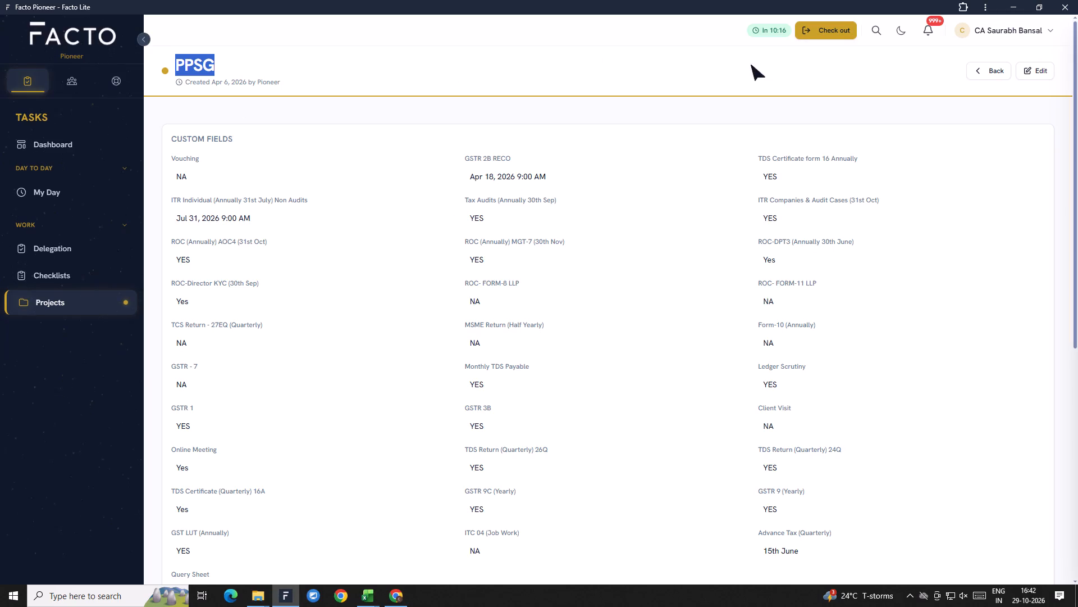
left_click(986, 71)
scroll(248, 392, "down", 2)
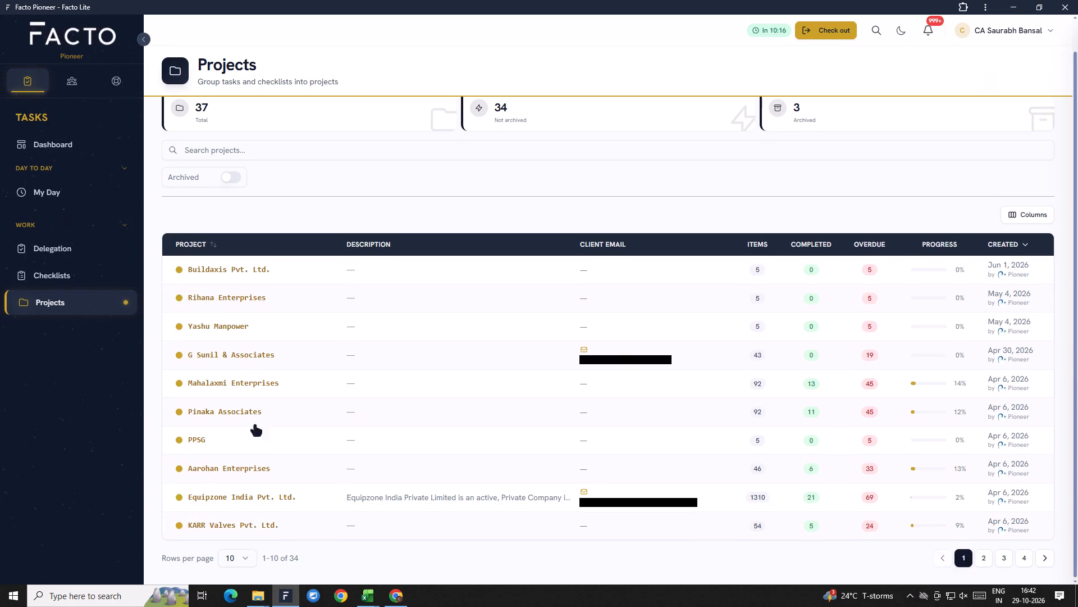
left_click(983, 560)
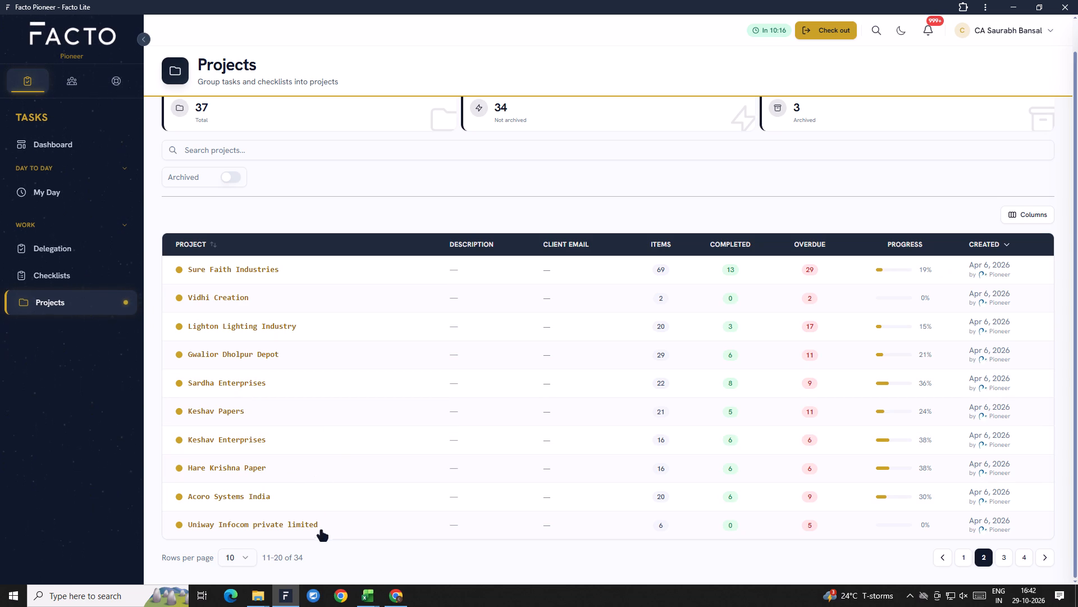
left_click(212, 529)
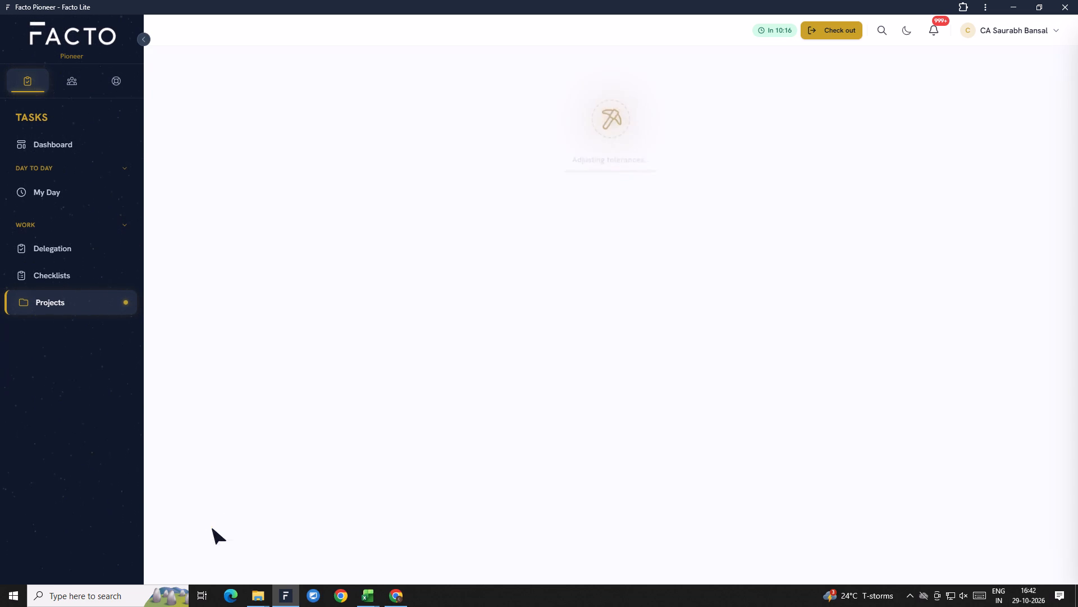
double_click(236, 67)
triple_click(217, 68)
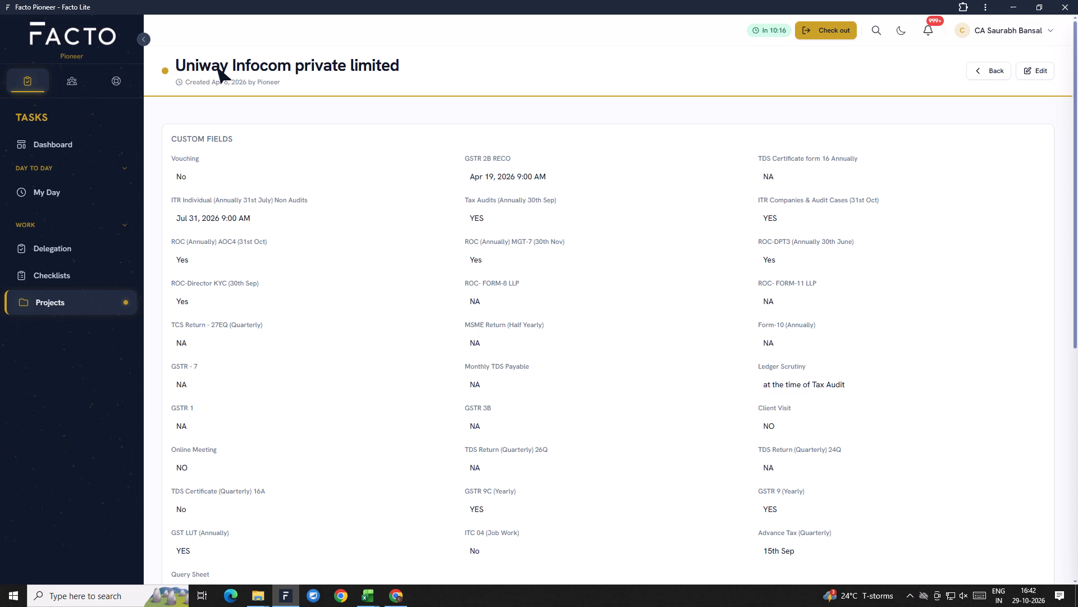
key("ctrl+c")
key("alt+Tab")
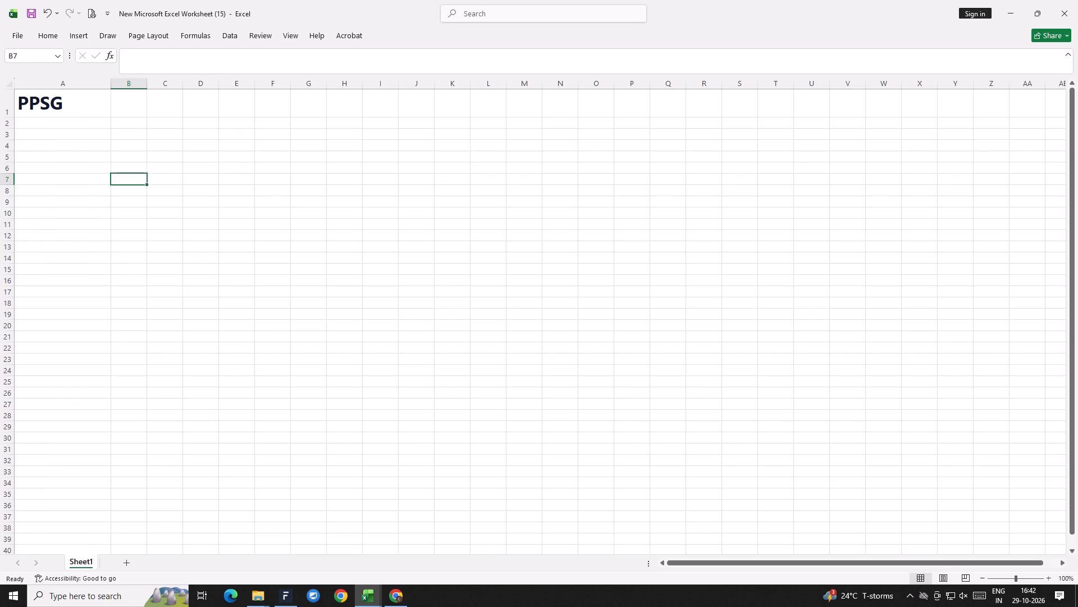
left_click(103, 124)
key("ctrl+v")
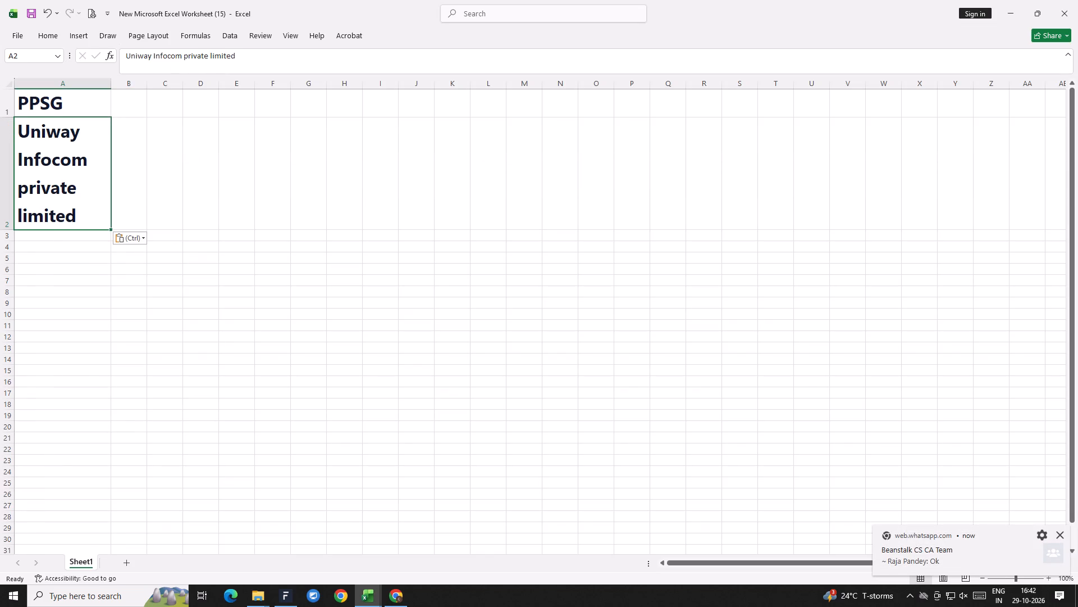
Widen column A to fit Uniway Infocom private limited on one line and autofit the row heights of the list.
left_click_drag(114, 88, 315, 99)
key("ctrl+a")
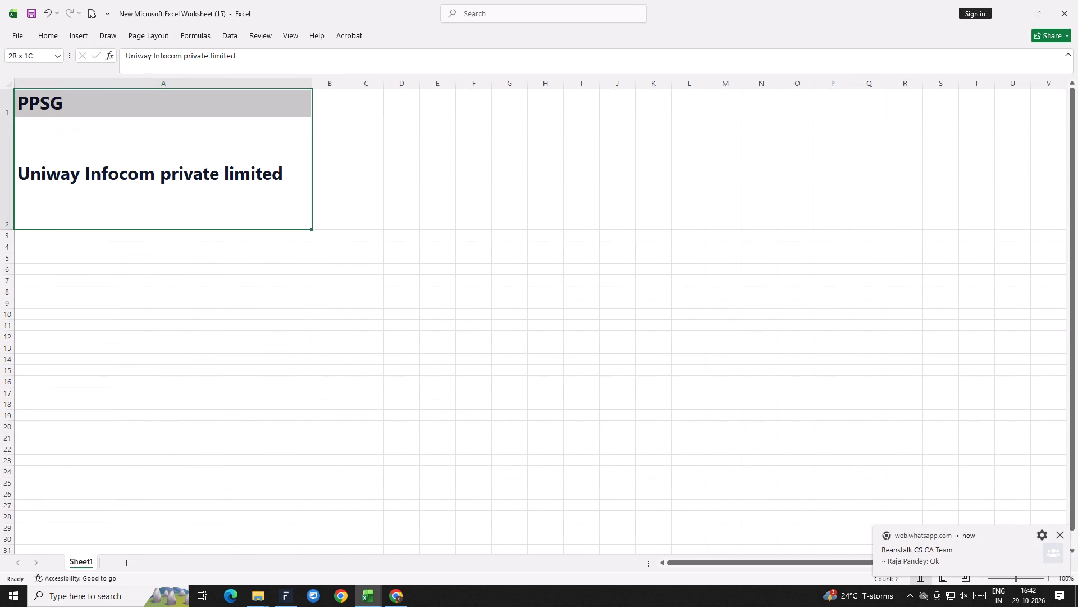
key("alt+h")
key("alt+o")
key("alt+a")
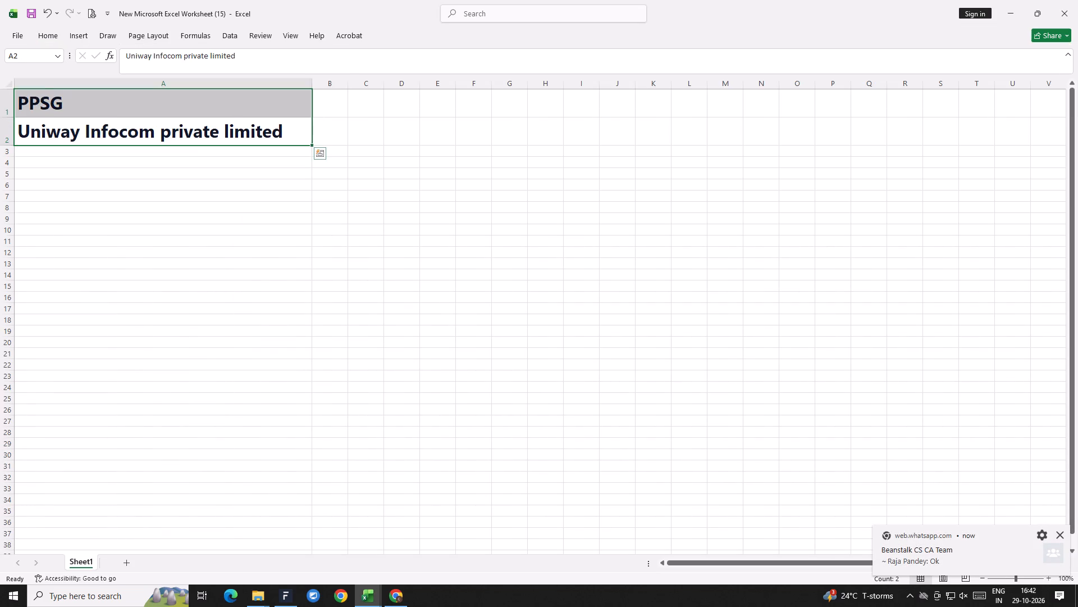
left_click(312, 241)
Copy the project name Uniway Infocom from page 3 of the Facto projects into cell A3 of the workbook.
key("alt+Tab")
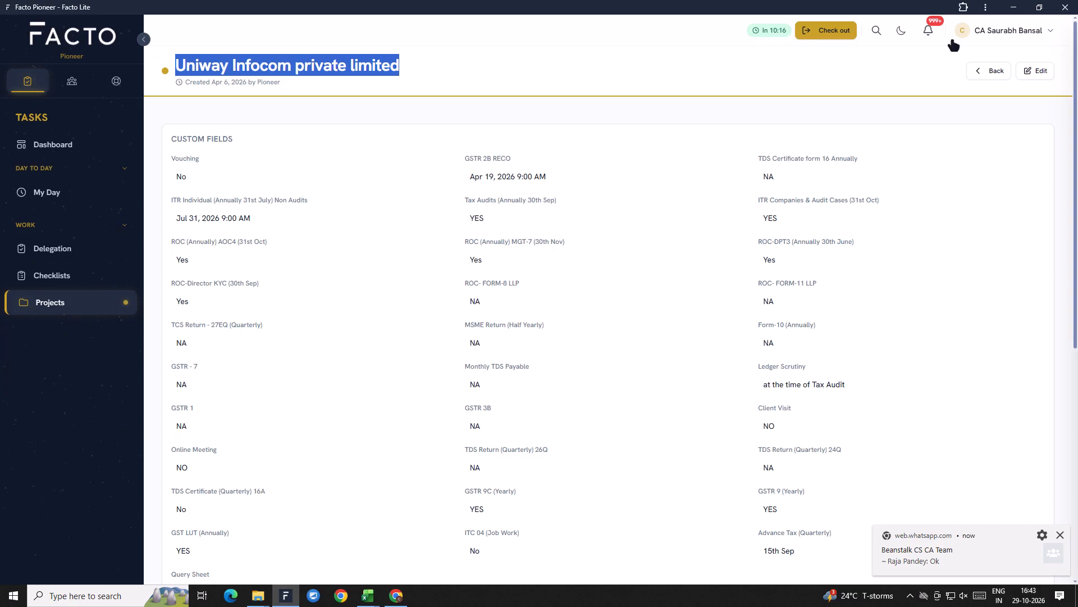
left_click(981, 75)
scroll(395, 428, "down", 3)
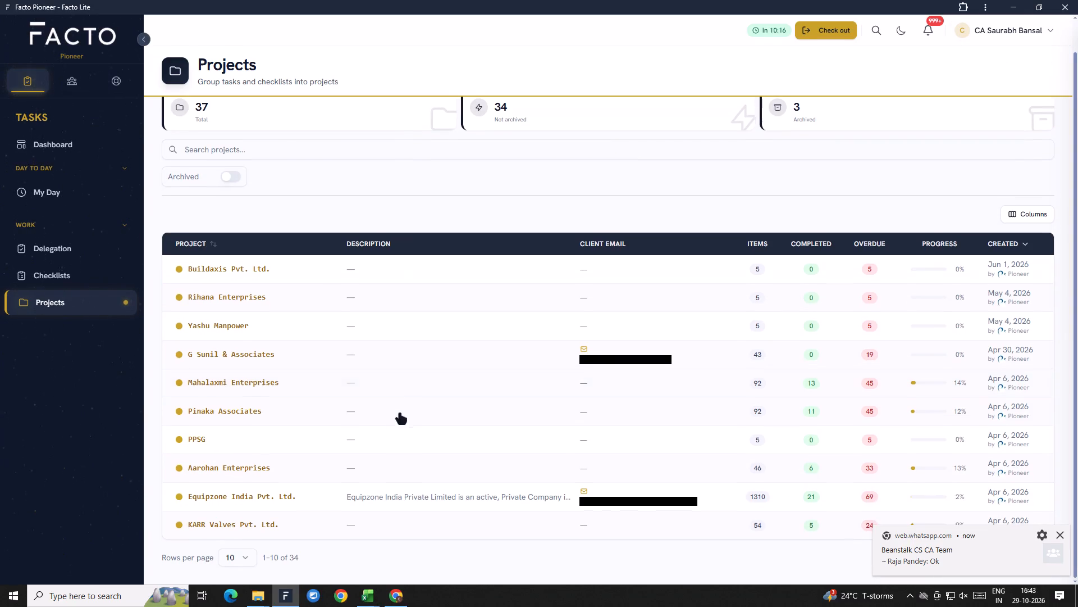
scroll(431, 390, "down", 5)
left_click(1058, 536)
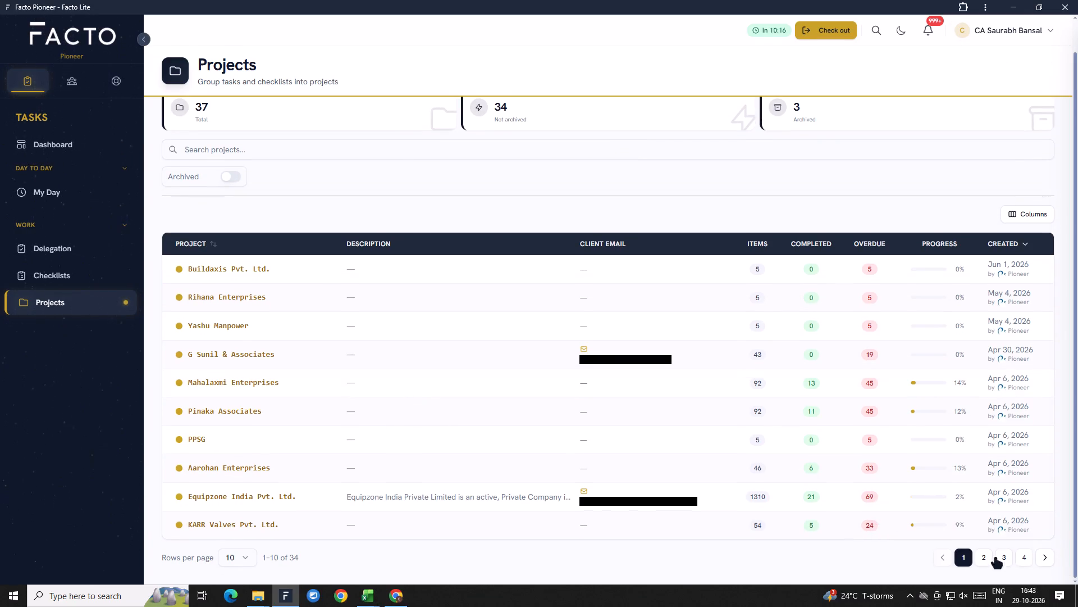
left_click(987, 561)
left_click(1011, 554)
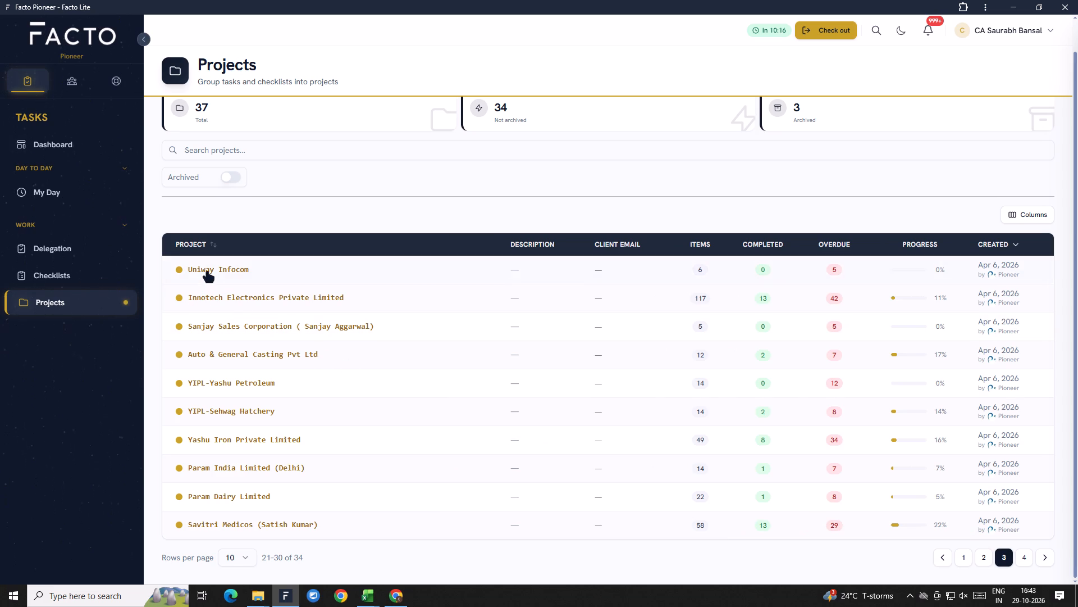
left_click(207, 273)
triple_click(205, 61)
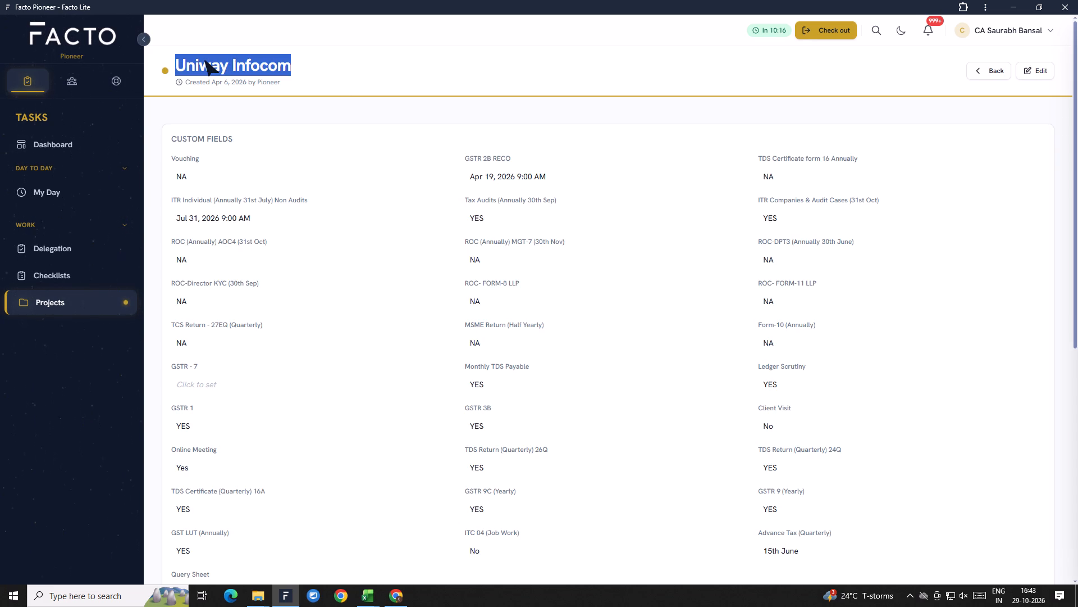
key("ctrl+c")
key("alt+Tab")
left_click(76, 156)
key("ctrl+v")
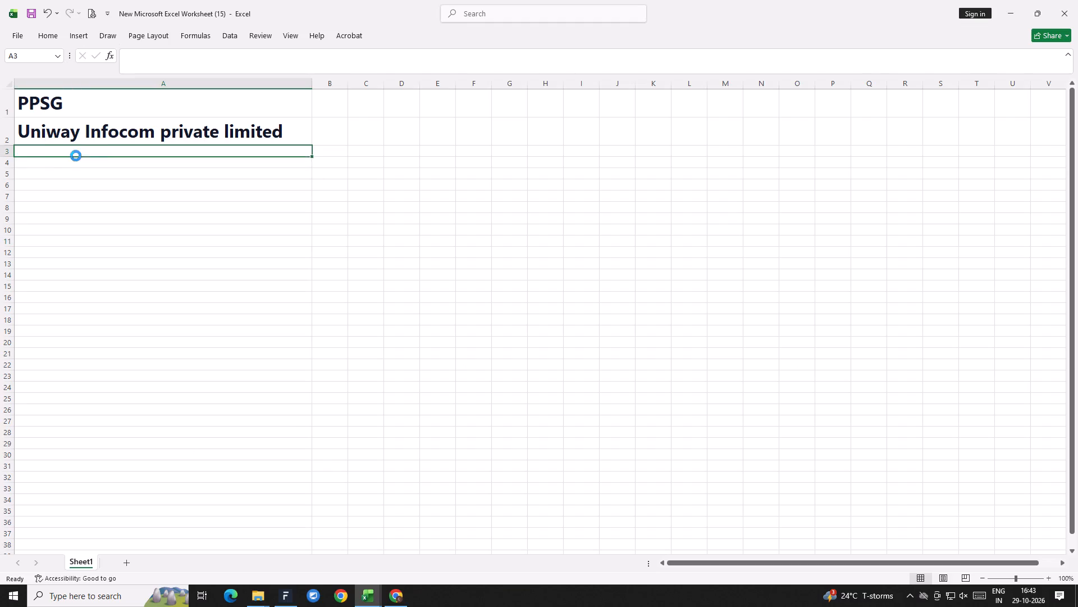
Copy the full Sanjay Sales Corporation project name from page 3 of the Facto projects into cell A4 of the workbook.
key("alt+Tab")
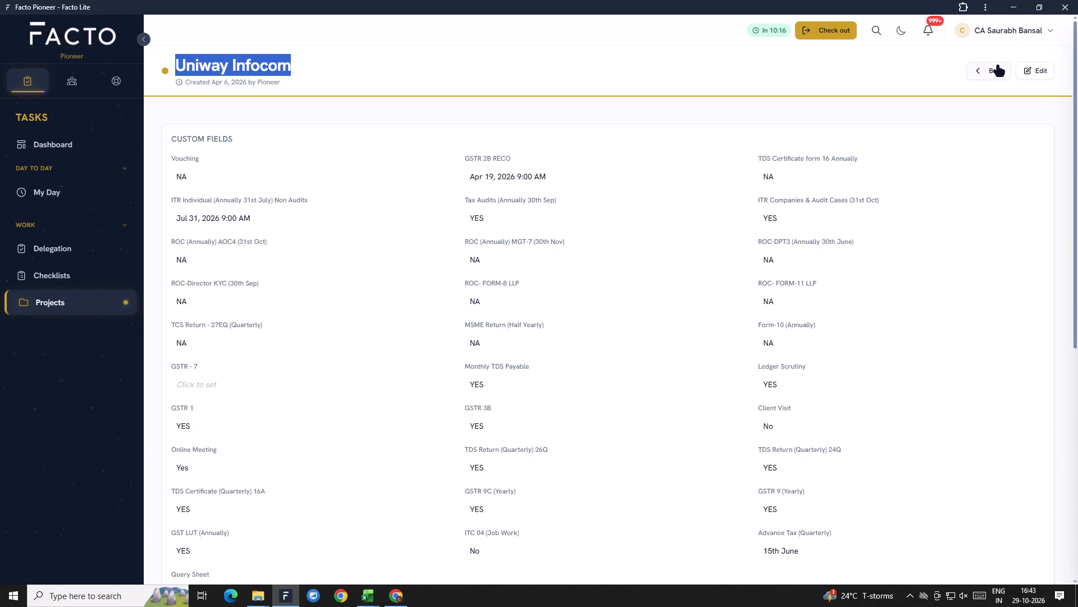
left_click(998, 66)
scroll(820, 385, "down", 3)
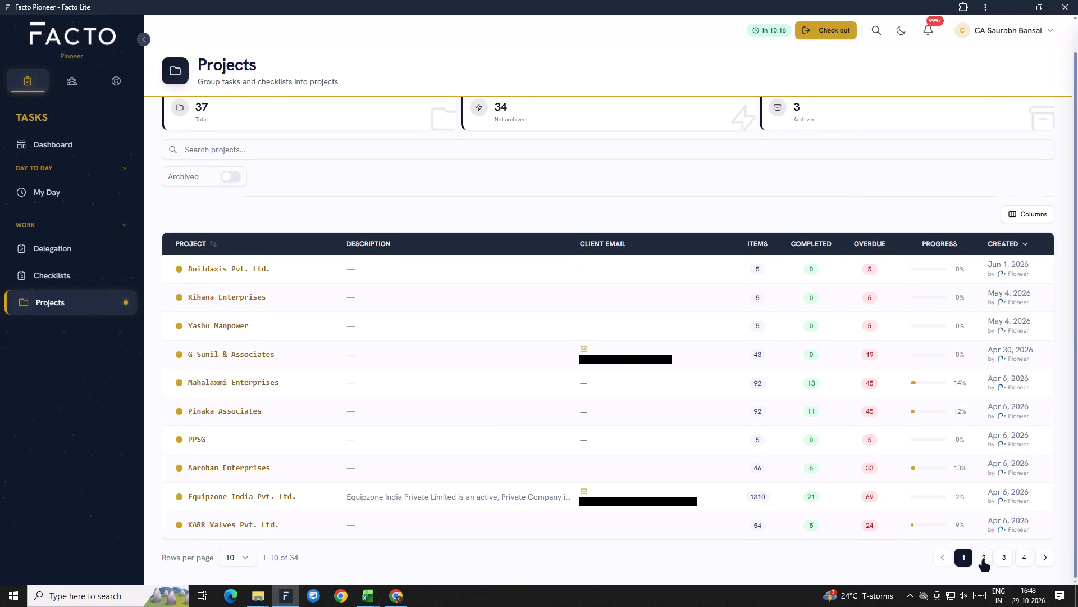
left_click(984, 559)
left_click(1008, 561)
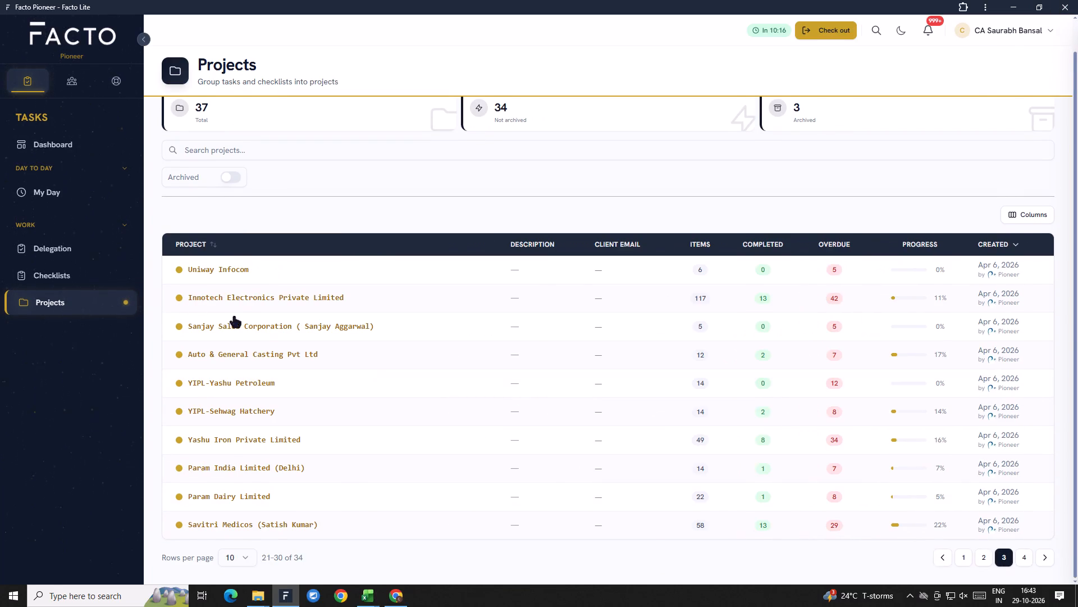
left_click(276, 332)
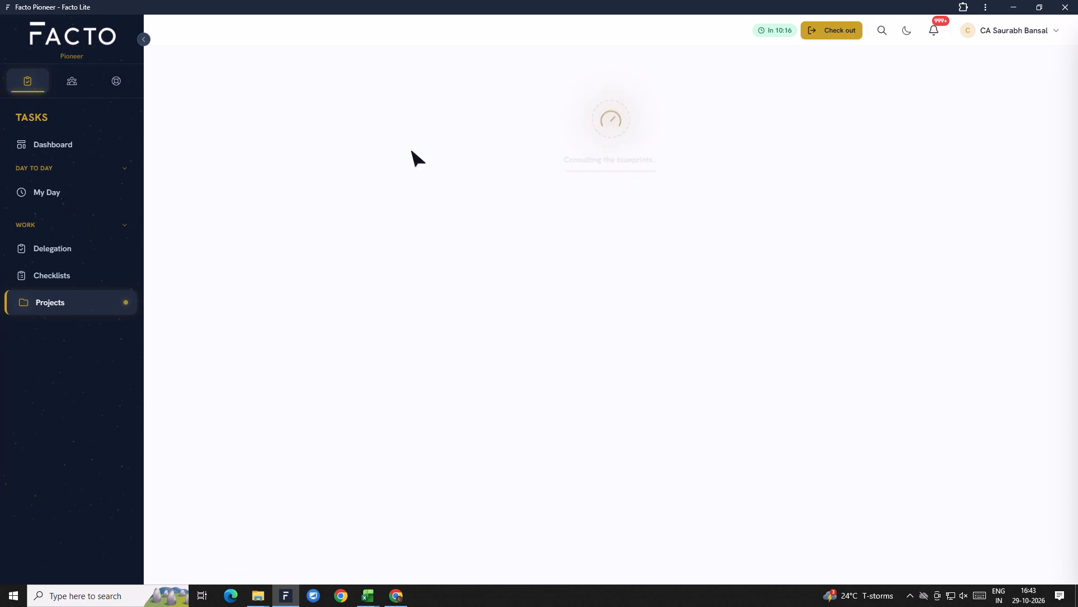
triple_click(211, 64)
left_click(211, 64)
key("ctrl+c")
key("alt+Tab")
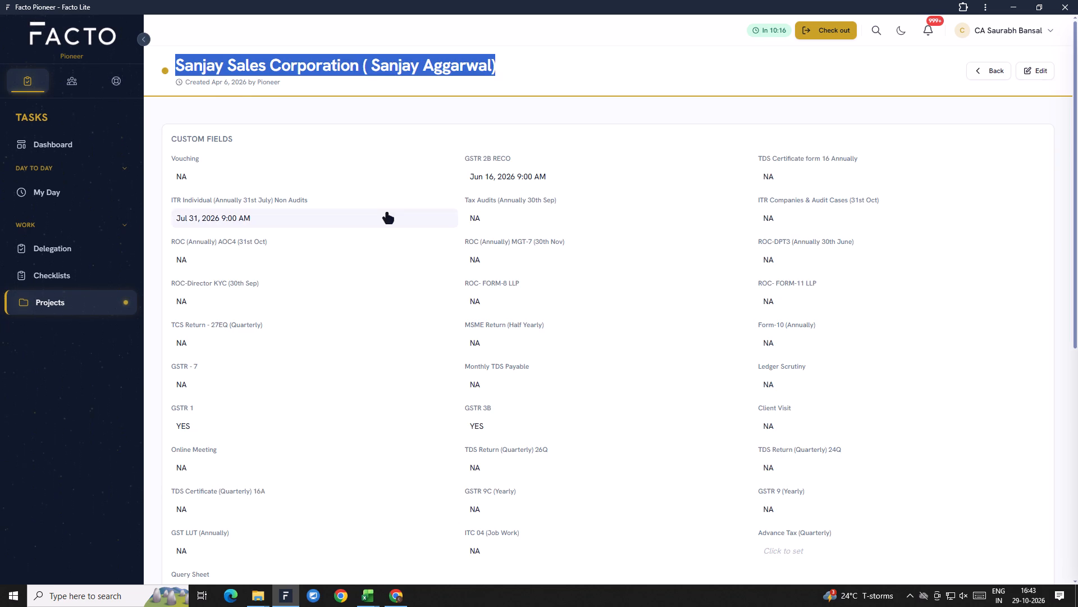
left_click(183, 183)
key("ctrl+v")
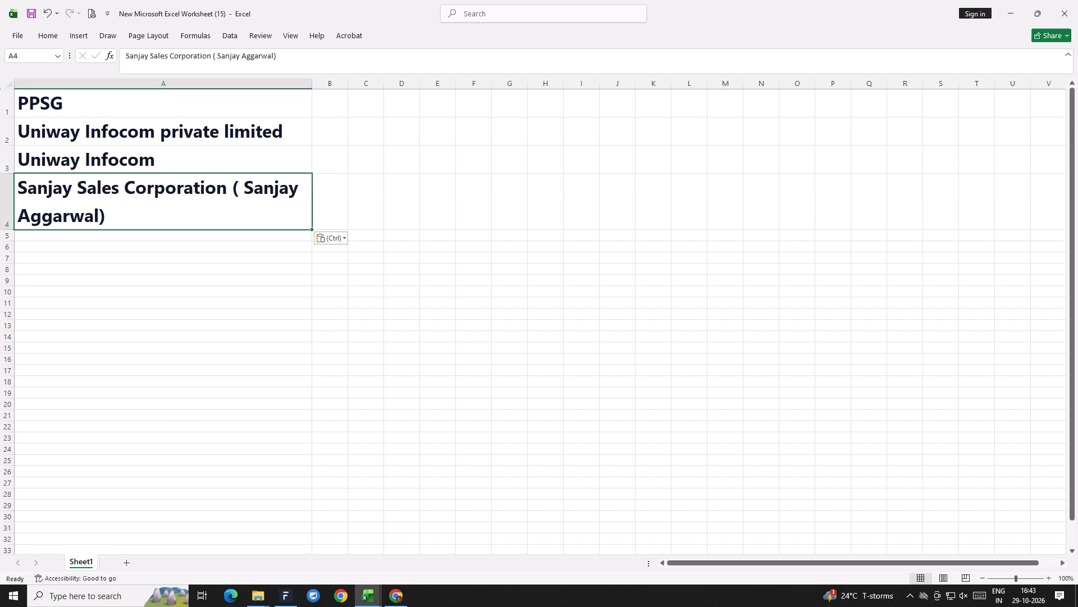
Widen column A to fit the Sanjay Sales Corporation entry on one line and autofit the row heights of the list.
left_click_drag(309, 86, 408, 70)
key("ctrl+a")
key("alt+h")
key("alt+o")
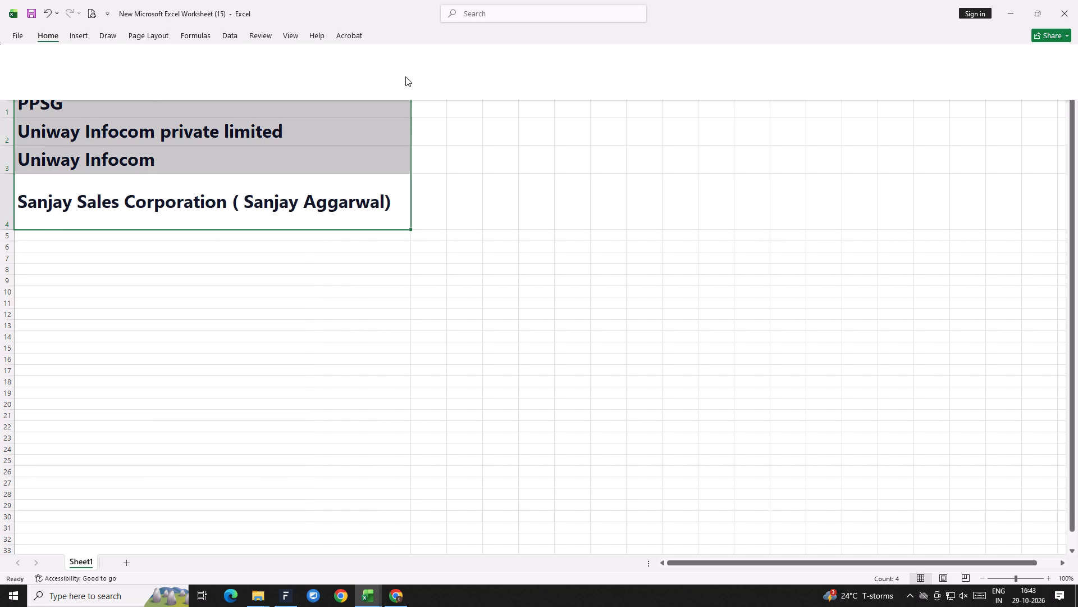
key("alt+a")
left_click(287, 199)
Copy the project name Auto & General Casting Pvt Ltd from page 3 of the Facto projects into cell A5 of the workbook.
key("alt+Tab")
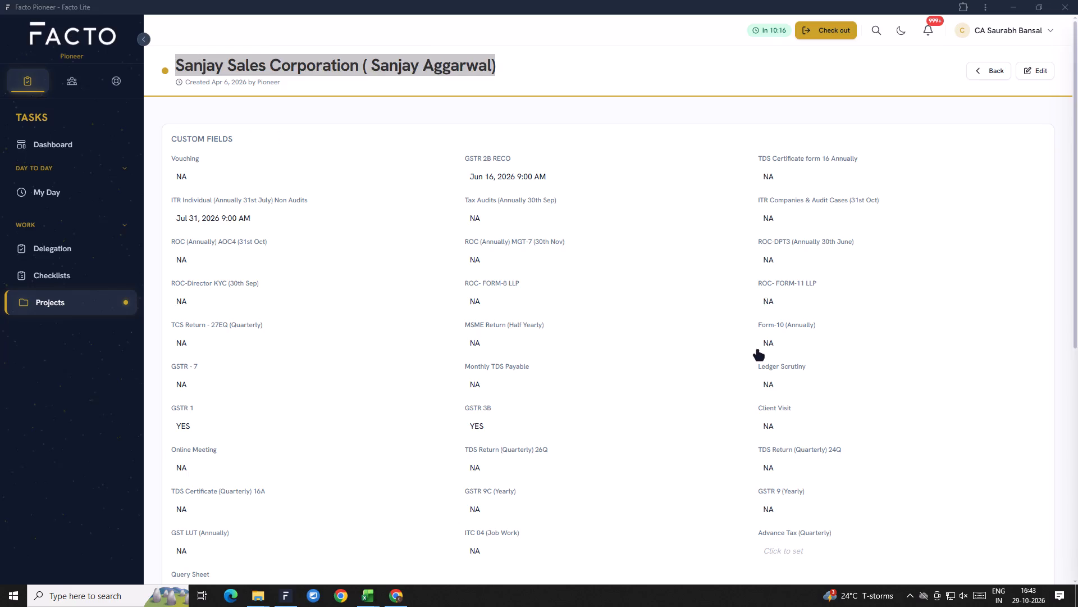
left_click(979, 73)
scroll(418, 381, "down", 4)
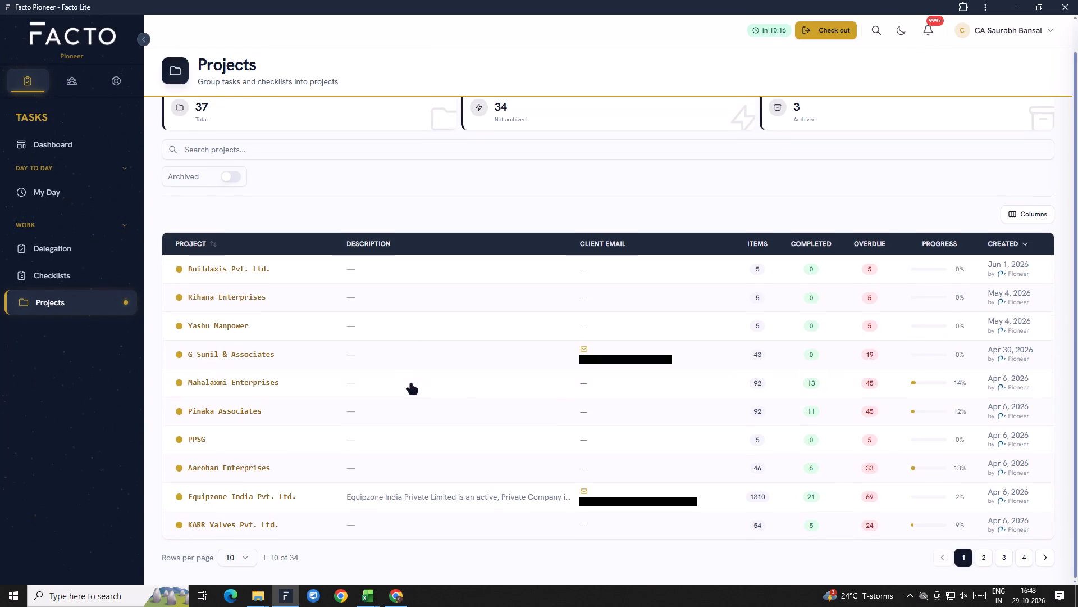
left_click(997, 554)
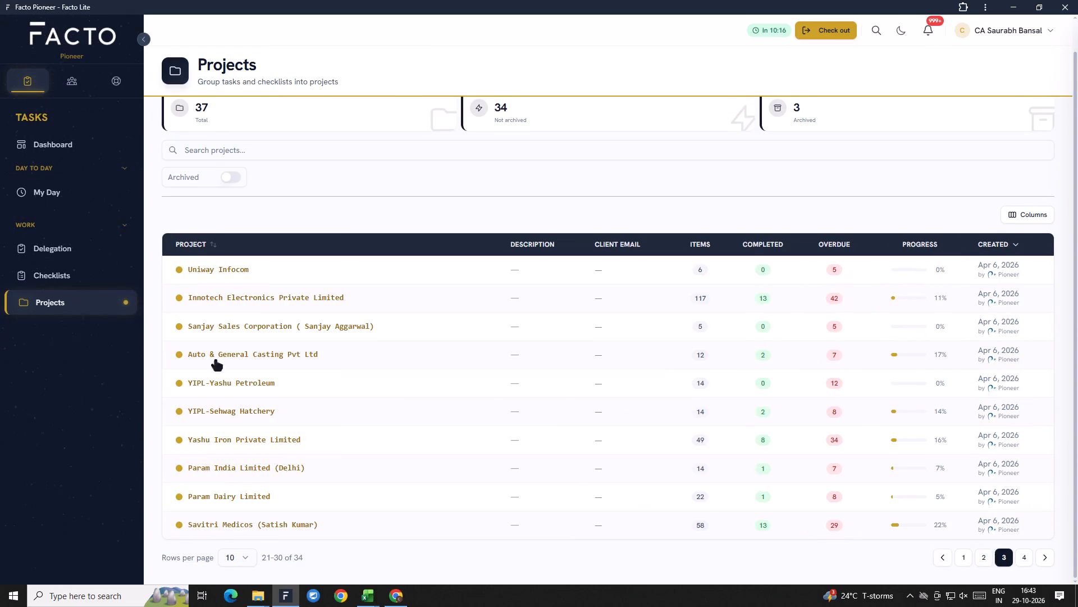
scroll(310, 389, "down", 2)
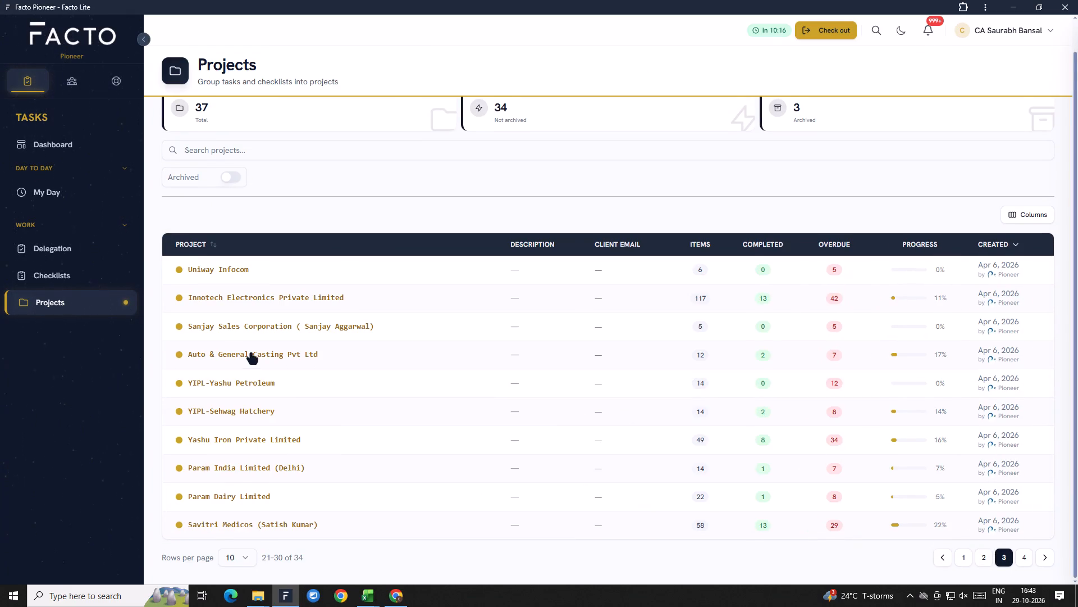
left_click(251, 354)
triple_click(214, 64)
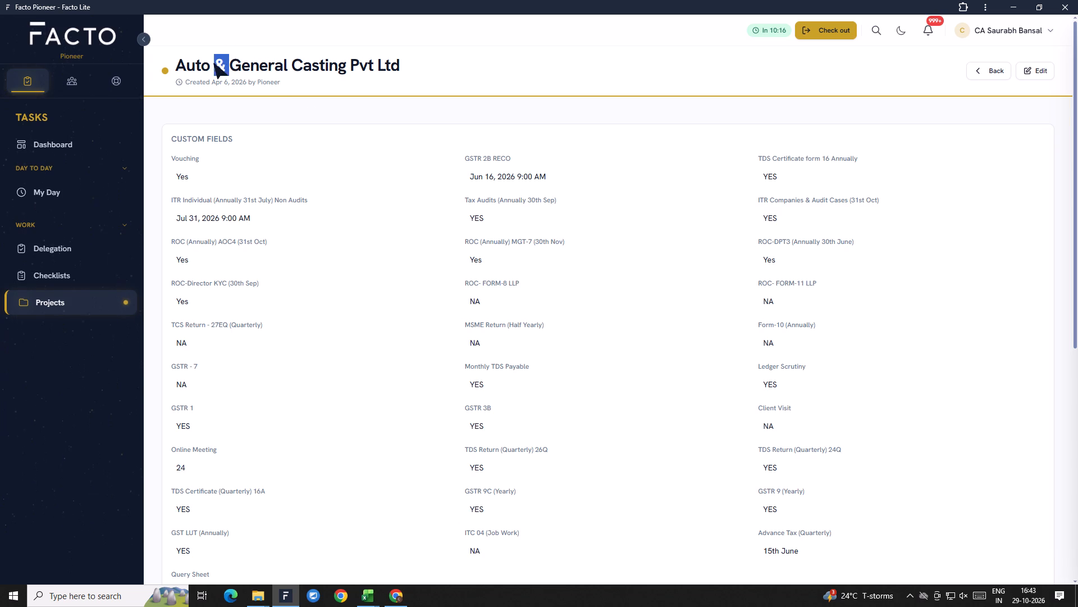
key("ctrl+c")
key("alt+Tab")
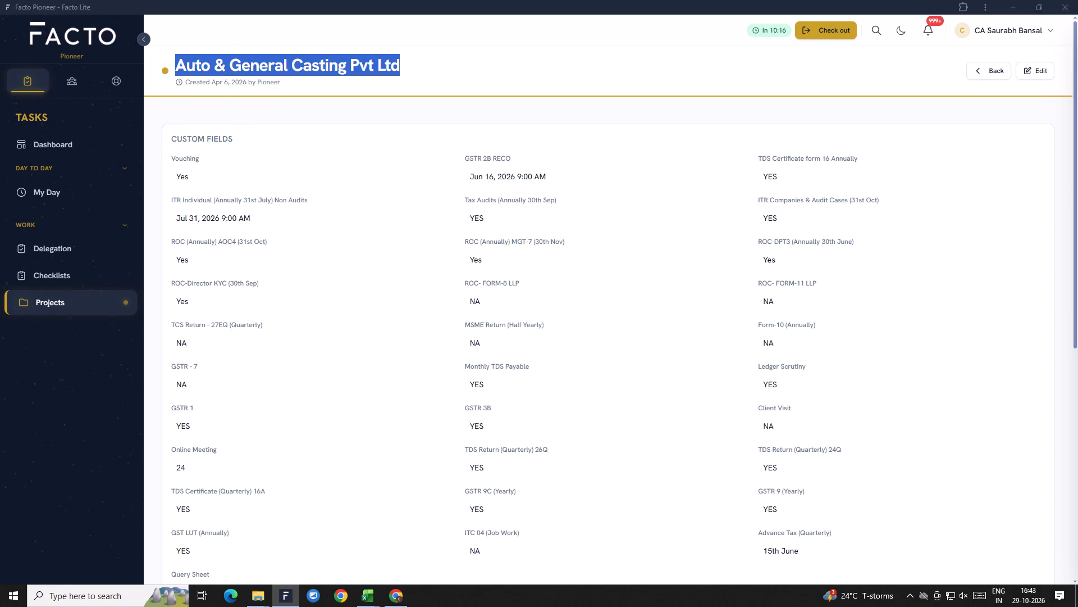
left_click(236, 202)
left_click(237, 211)
key("ctrl+v")
Copy the project name Param India Limited (Delhi) from page 3 of the Facto projects into cell A6 of the workbook.
key("alt+Tab")
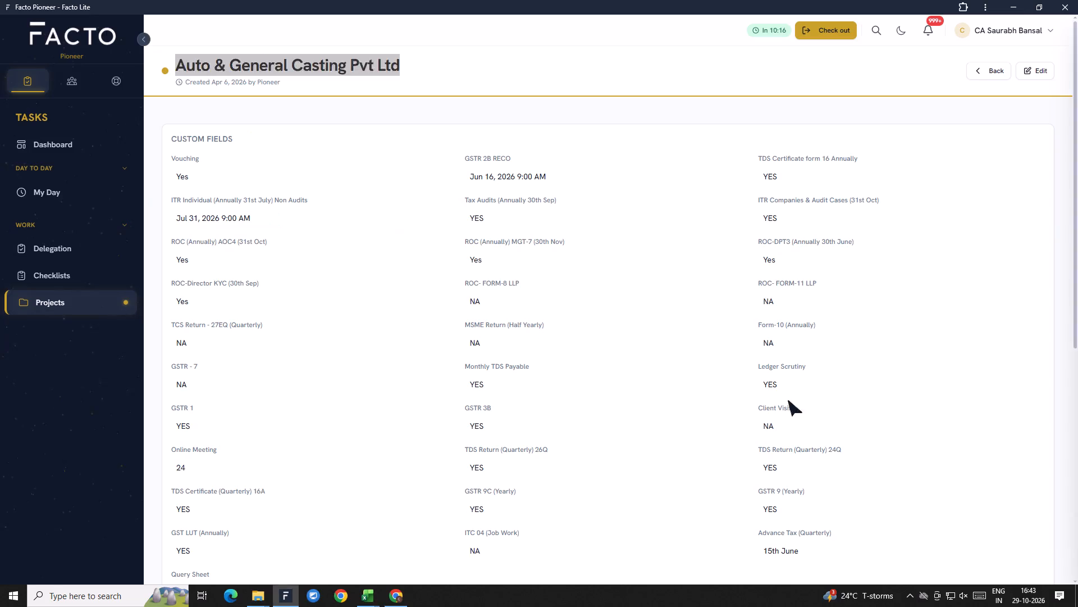
left_click(992, 63)
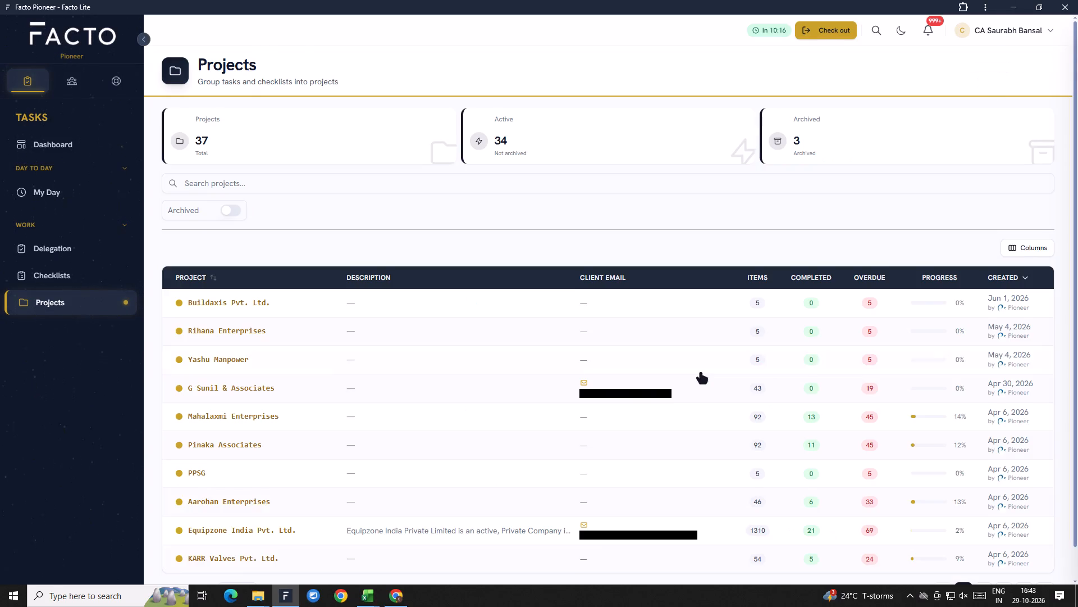
scroll(349, 445, "down", 1)
left_click(1006, 561)
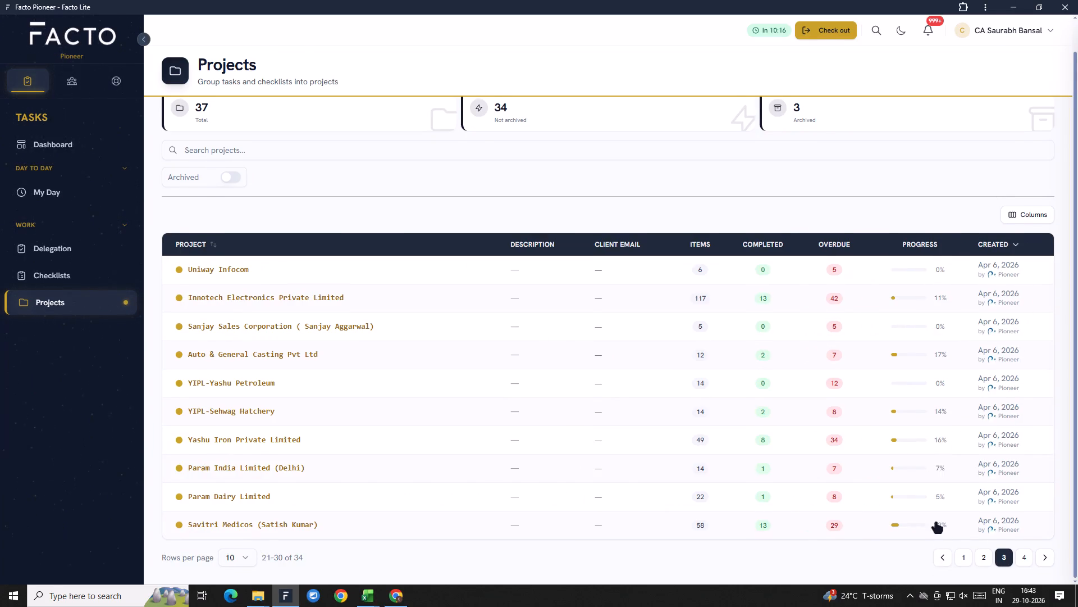
scroll(324, 379, "down", 1)
left_click(239, 468)
triple_click(211, 70)
key("ctrl+c")
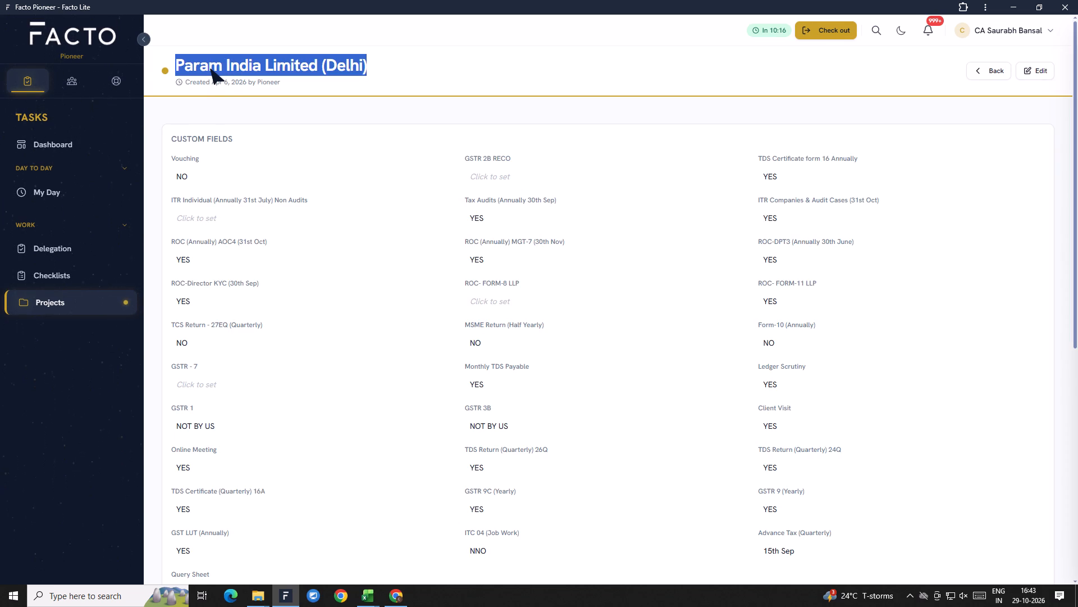
key("alt+Tab")
key("Down")
key("ctrl+v")
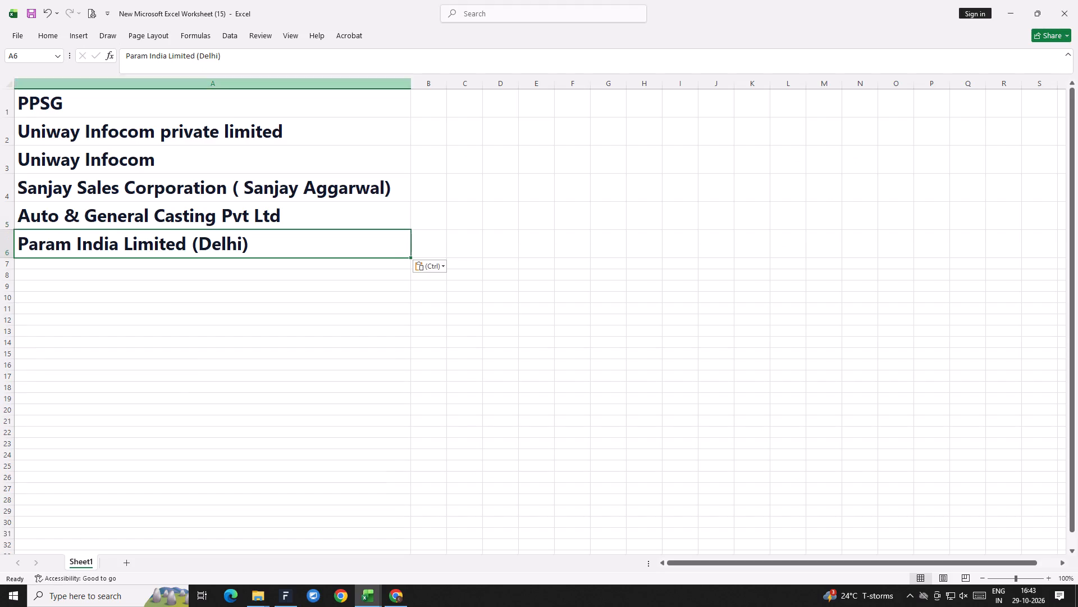
Copy the project name Param Dairy Limited from page 3 of the Facto projects into cell A7 of the workbook.
key("alt+Tab")
left_click(992, 78)
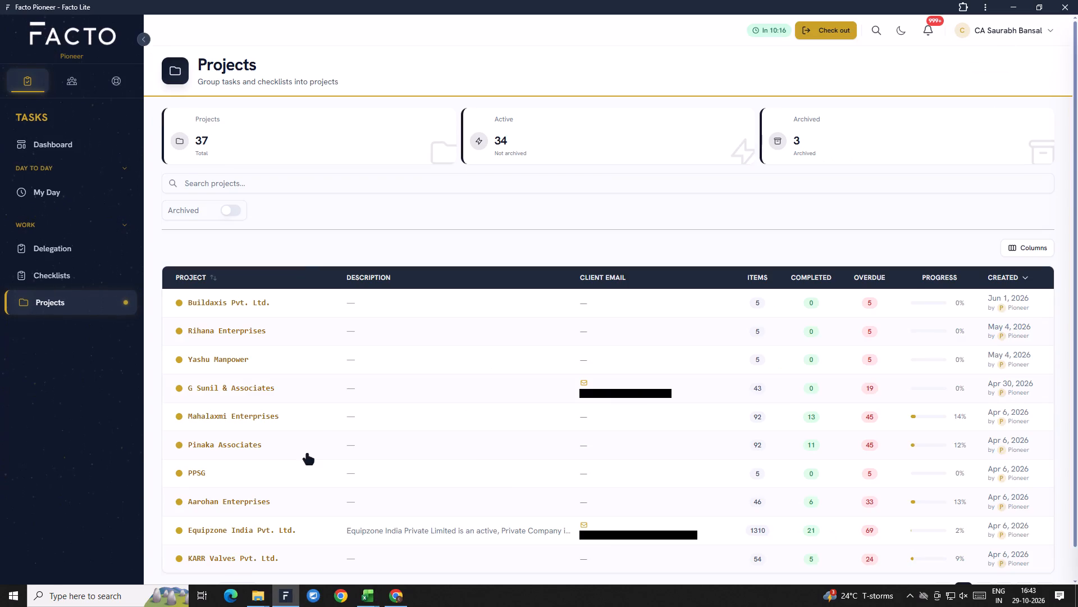
scroll(1043, 546, "down", 1)
left_click(1003, 561)
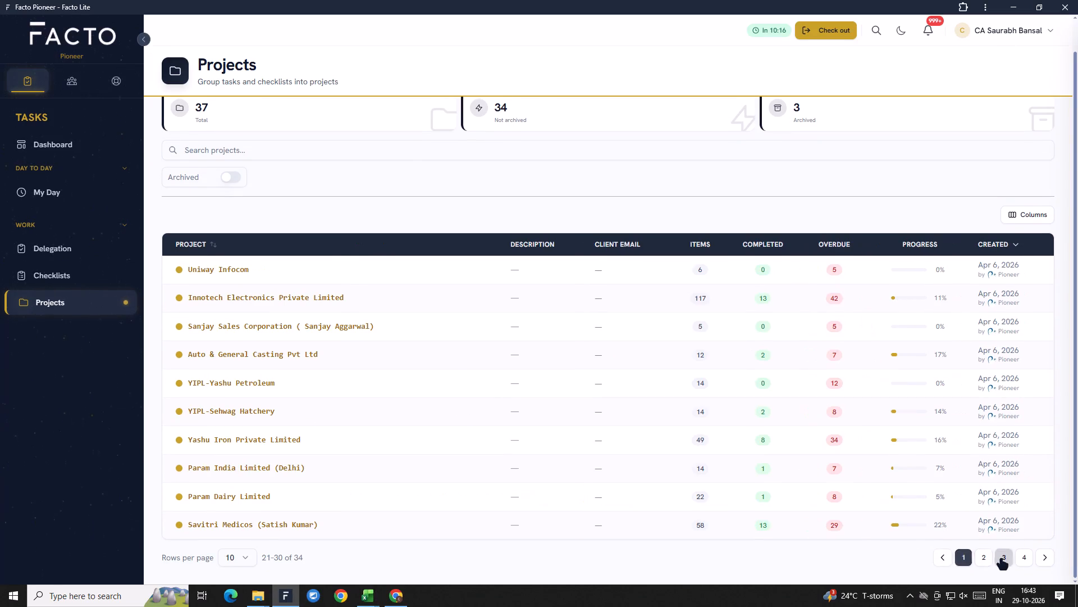
scroll(229, 444, "down", 2)
left_click(222, 501)
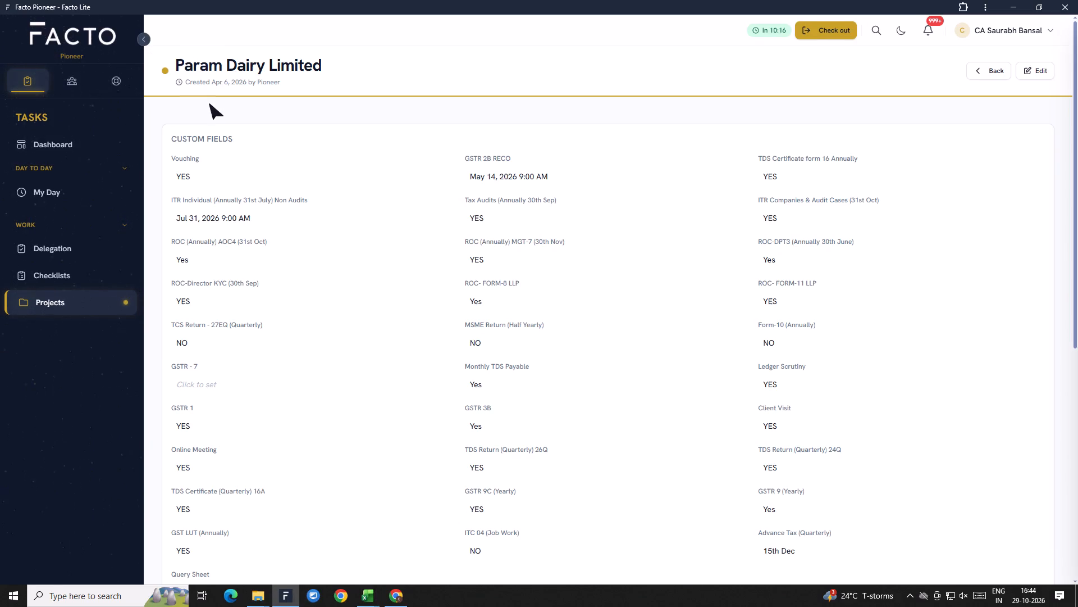
triple_click(218, 70)
key("ctrl+c")
key("alt+Tab")
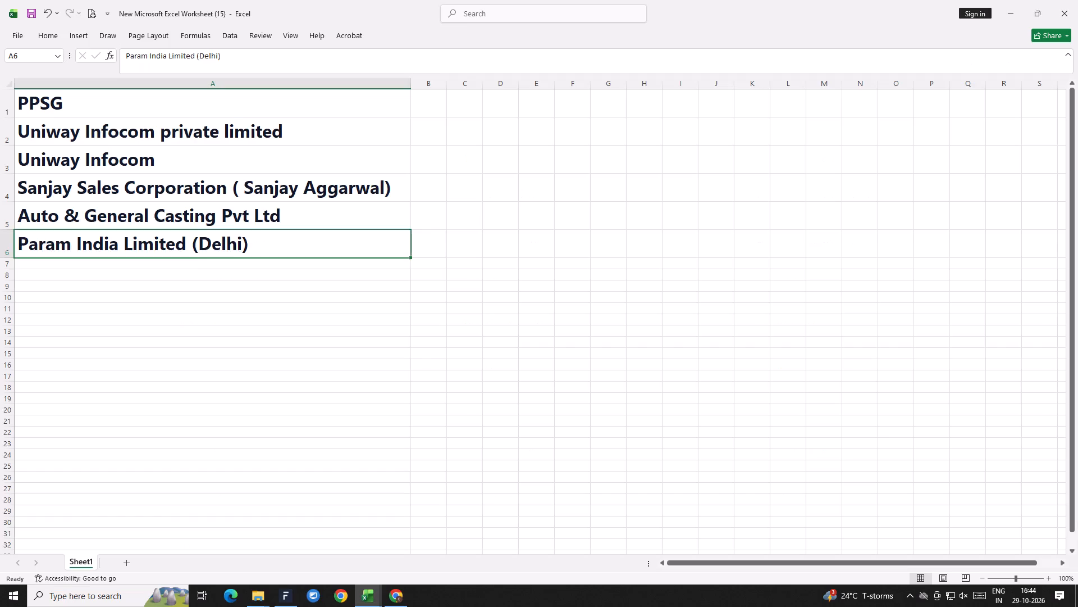
key("Down")
key("ctrl+v")
Review the remaining projects on pages 3 and 4 of the Facto project list for further names to record.
key("alt+Tab")
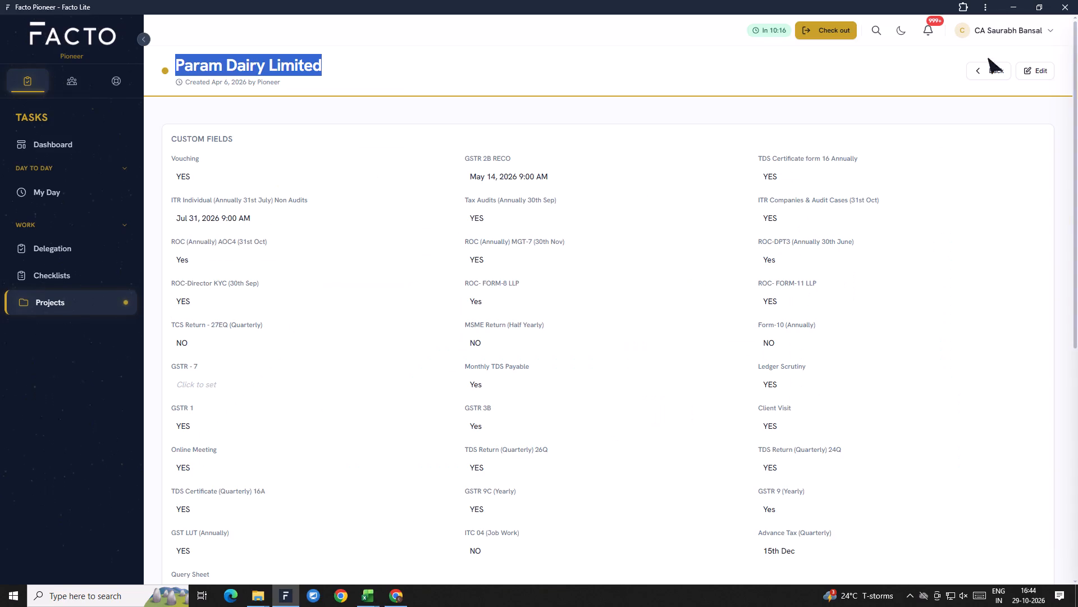
left_click(988, 69)
scroll(472, 440, "down", 5)
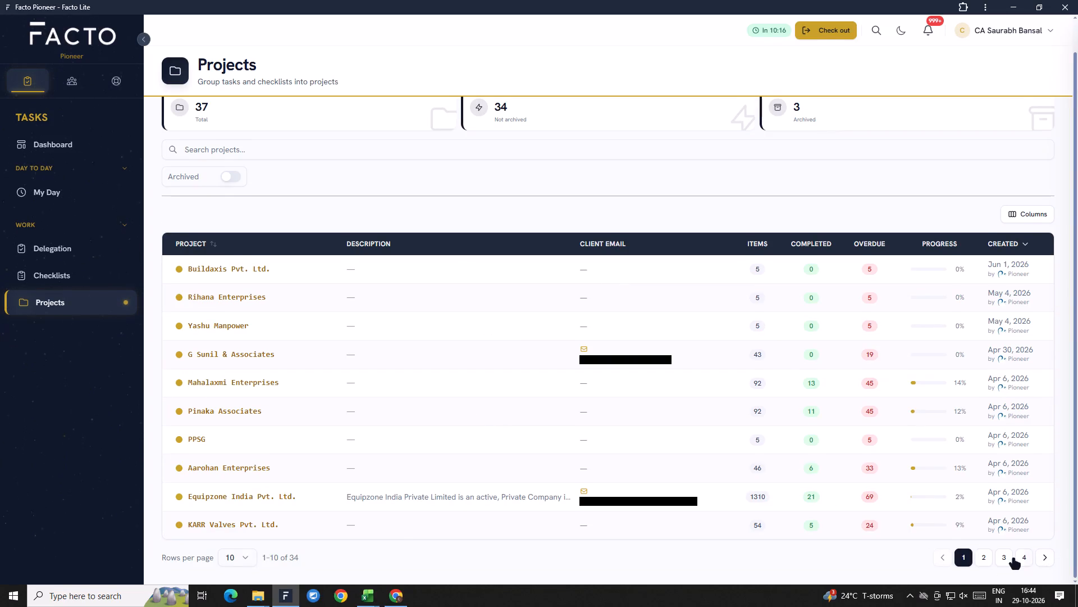
left_click(1008, 559)
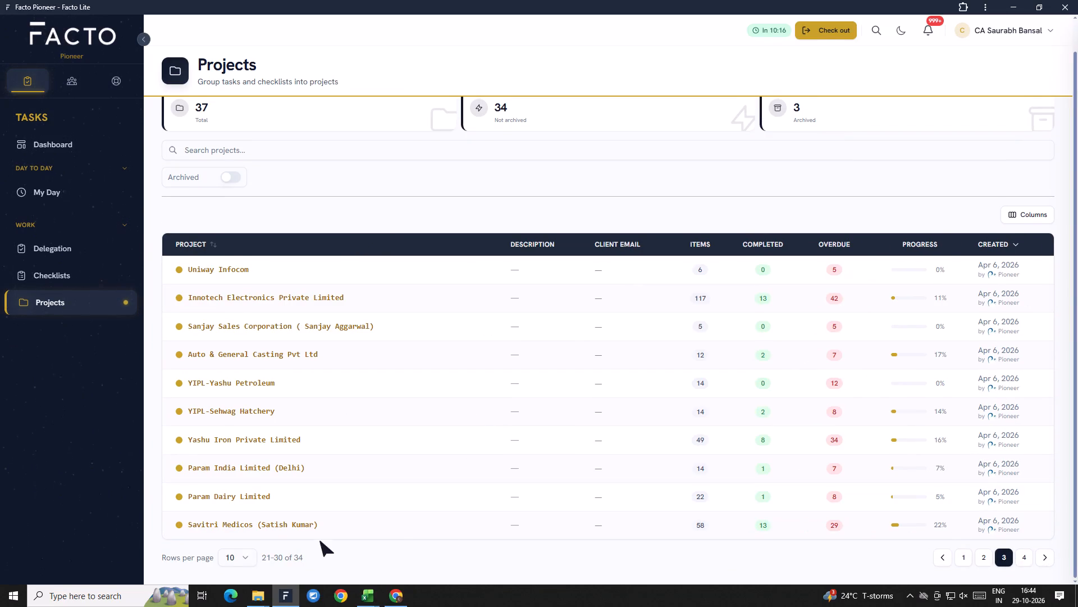
left_click(1023, 563)
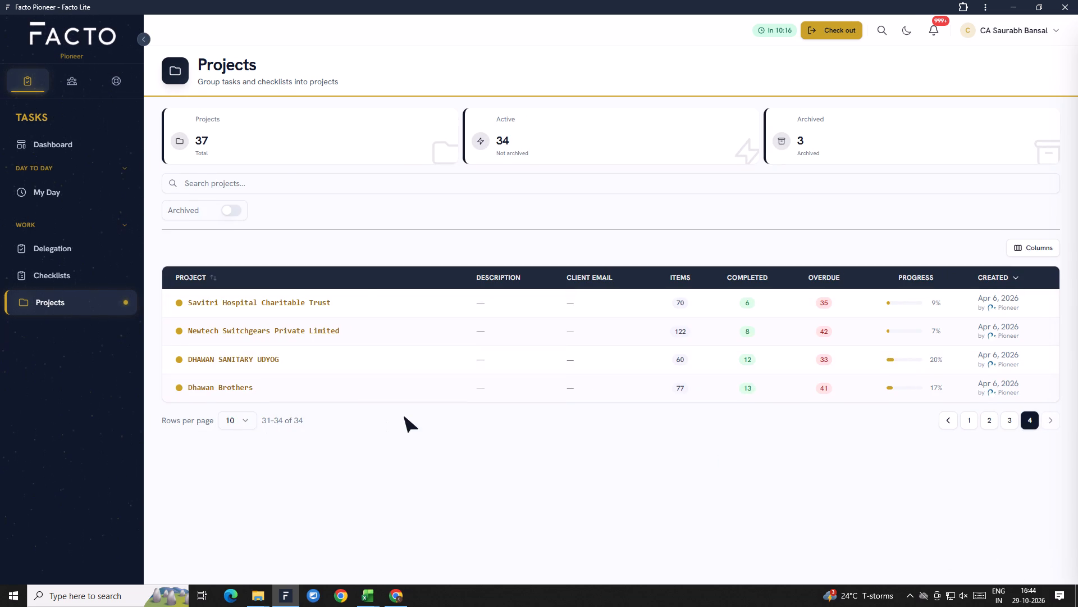
Select the full list of project names in cells A1 to A7 of the Excel workbook.
key("alt+Tab")
left_click(213, 123)
key("Up")
key("shift+Down")
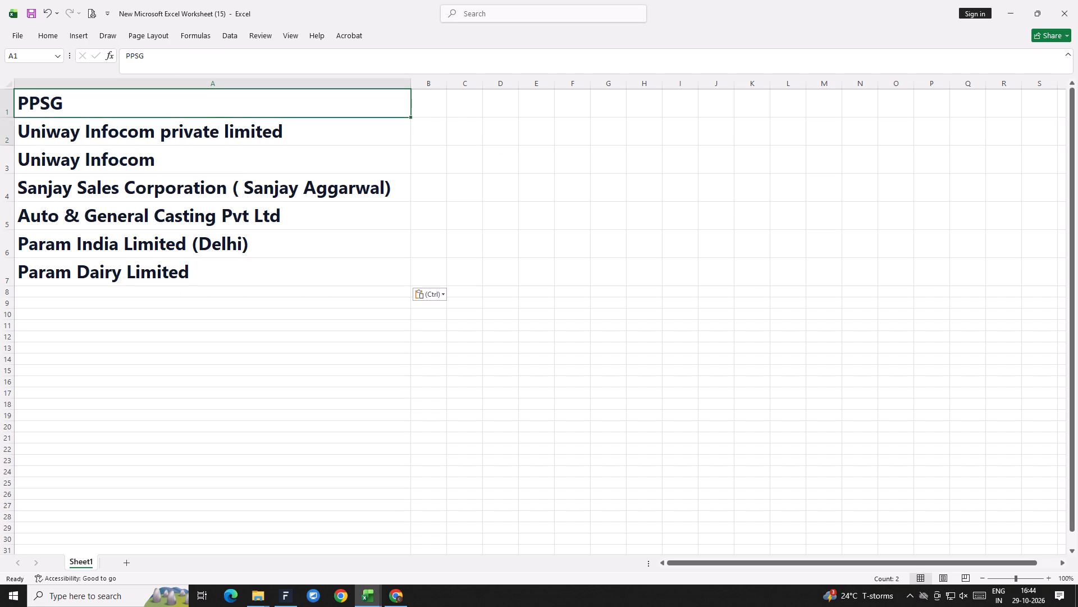
key("shift+Down")
key("shift+Down")
key("shift+Down")
key("shift+Down")
key("shift+Down")
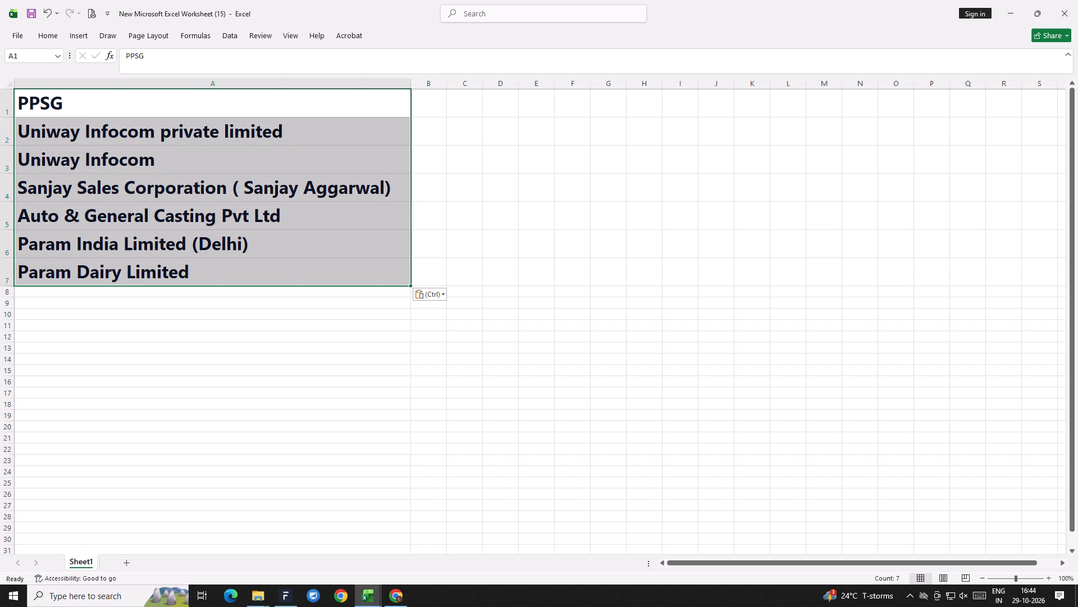
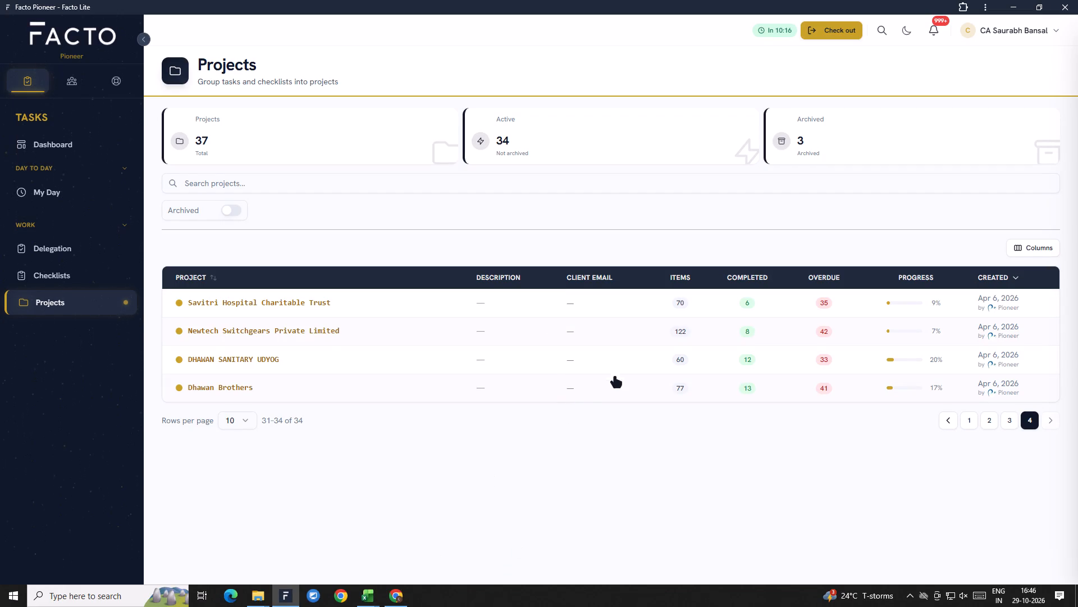
Clear the GSTR 2B RECO date in the custom fields of the Buildaxis Pvt. Ltd. project on page 1.
left_click(50, 304)
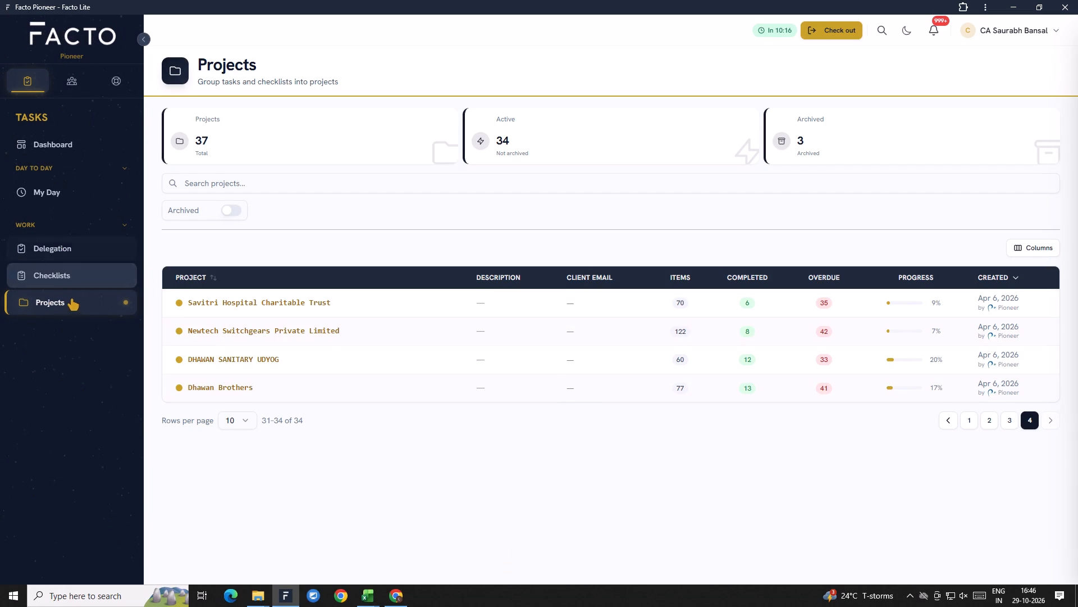
left_click(968, 422)
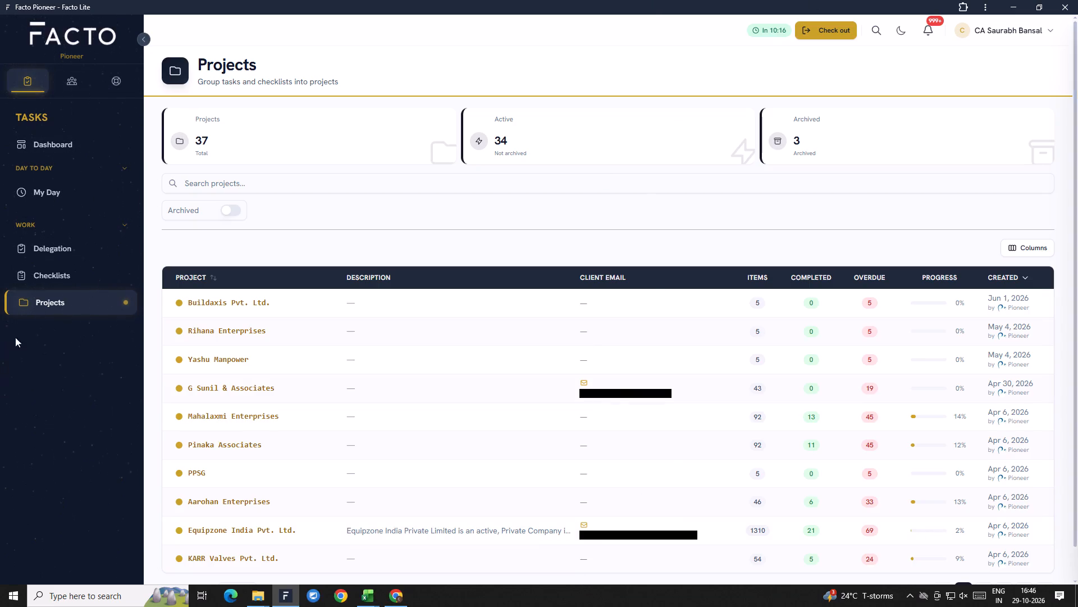
scroll(272, 348, "down", 2)
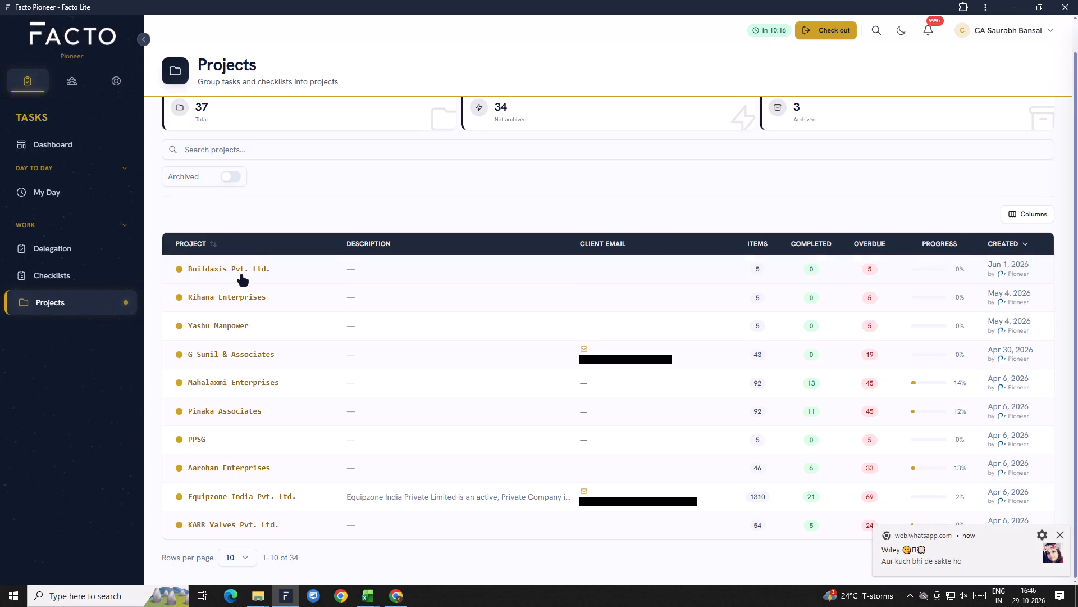
left_click(241, 276)
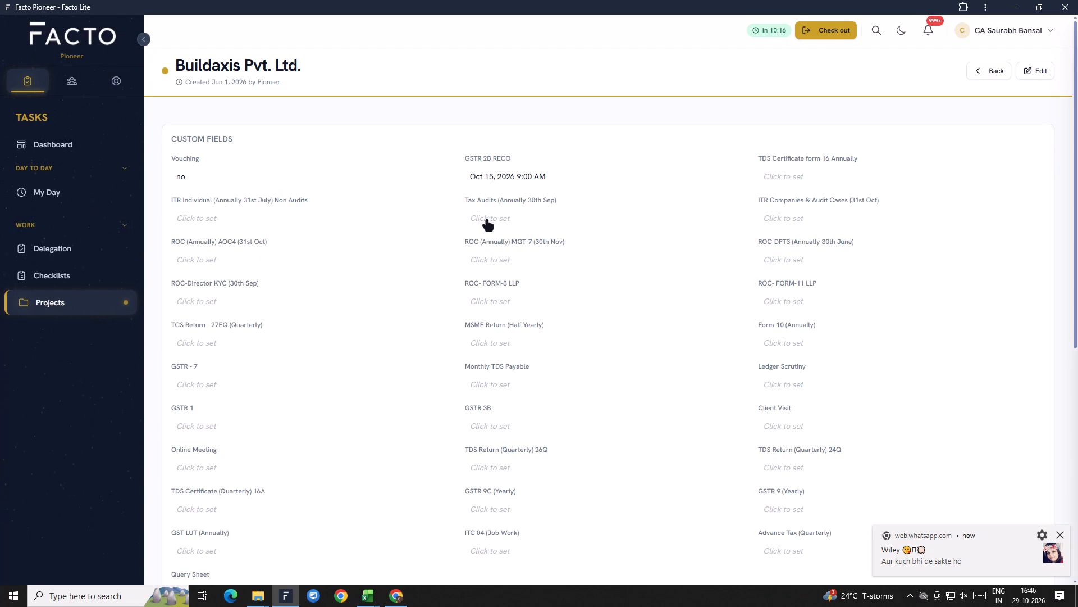
left_click(509, 173)
left_click(526, 182)
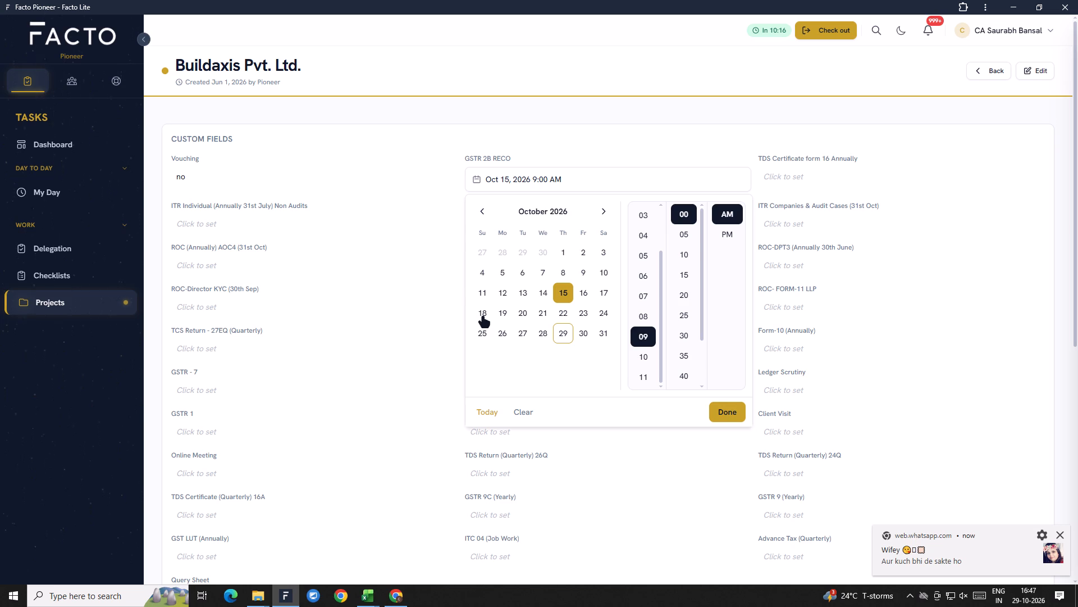
left_click(419, 252)
left_click(509, 175)
left_click(525, 416)
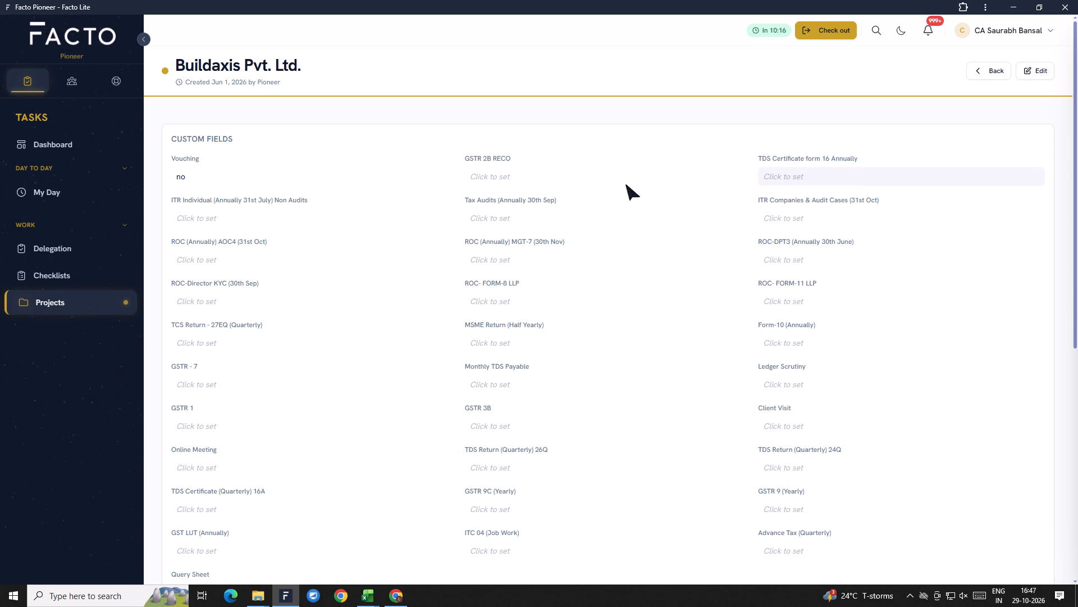
Open the ITR Individual, Tax Audits and ITR Companies & Audit Cases custom fields of Buildaxis for editing.
left_click(217, 222)
left_click(488, 228)
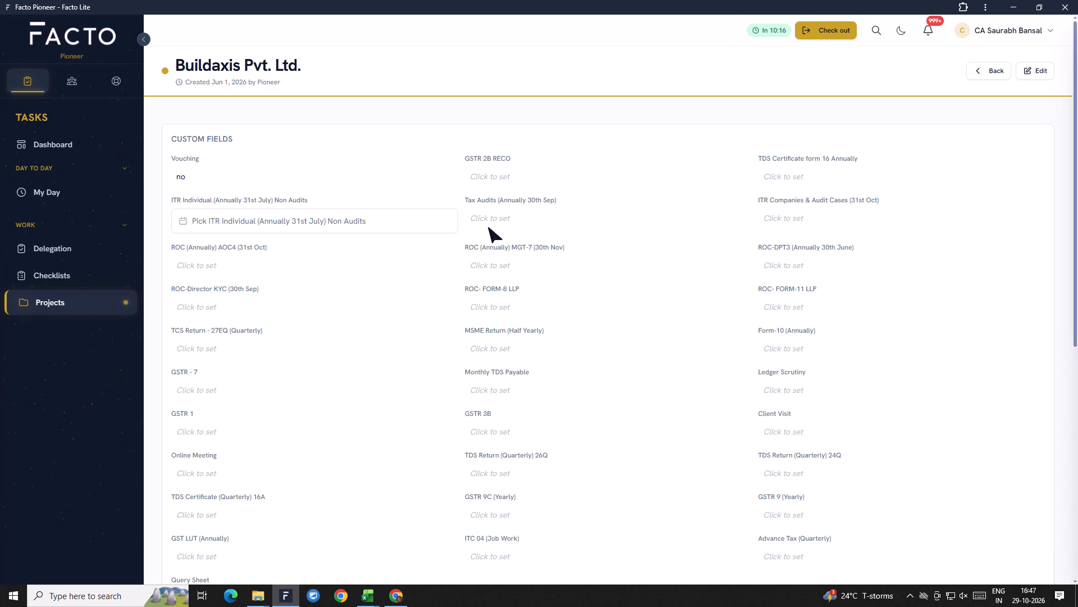
left_click(491, 226)
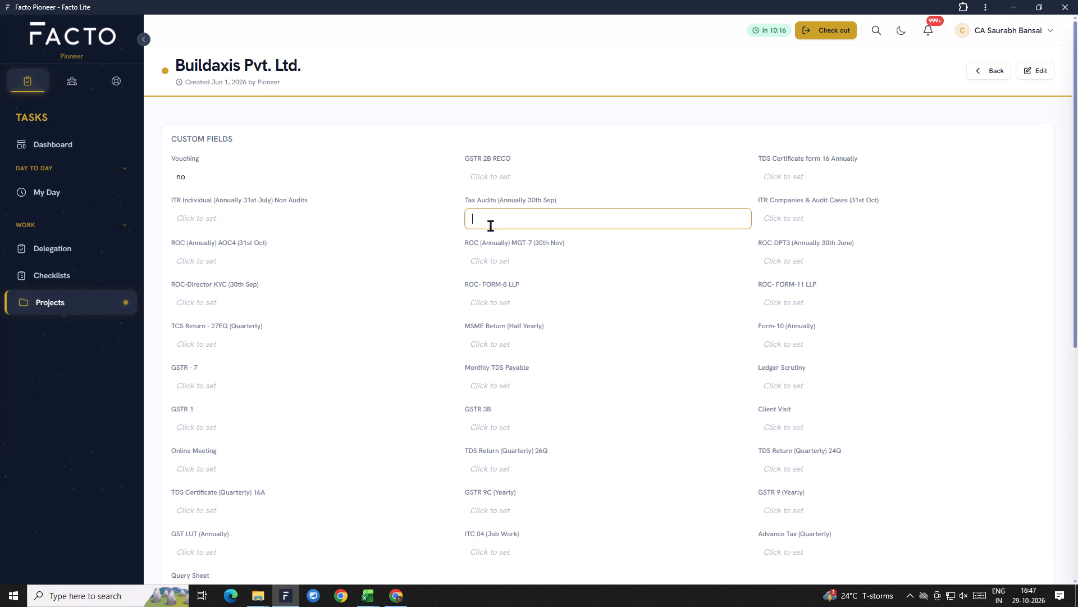
left_click(821, 228)
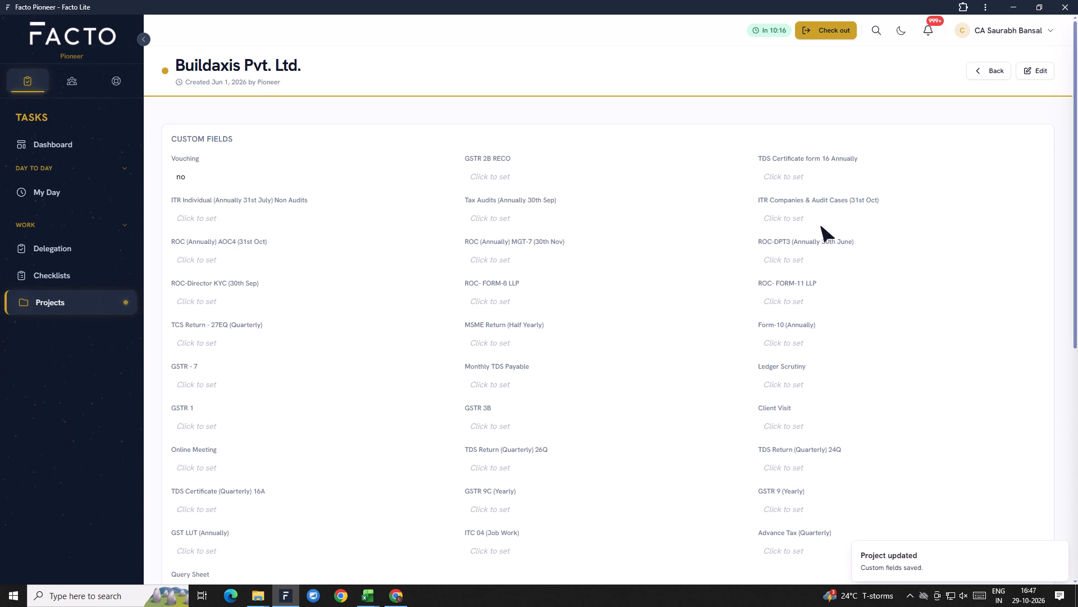
left_click(804, 216)
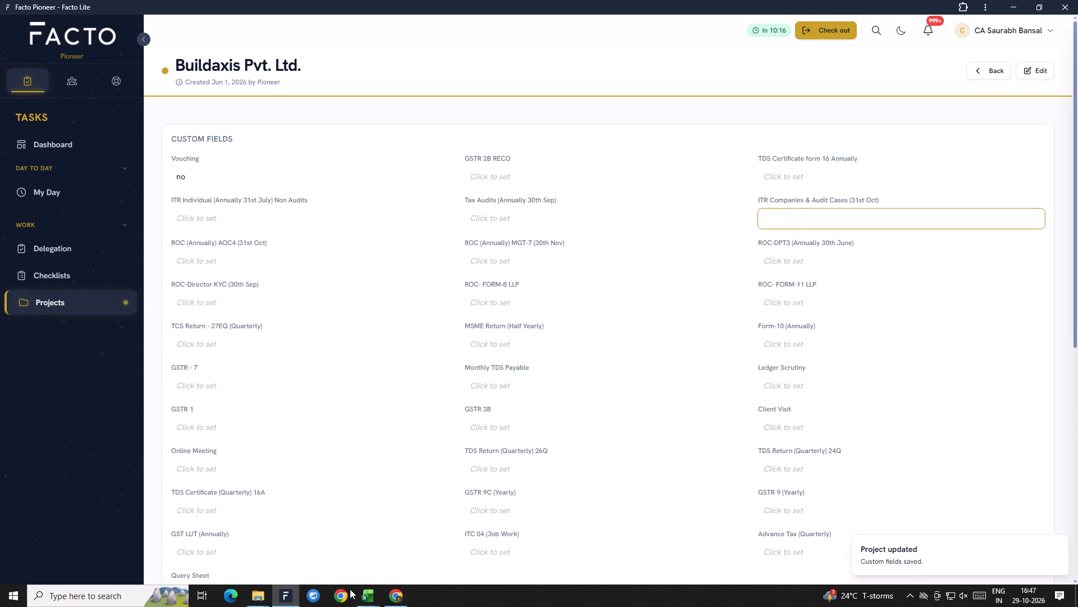
Switch to the TAX AUDIT 22 workbook in Excel and enter RSM in cell L28 and BAK in cell L29 of Sheet7.
left_click(364, 595)
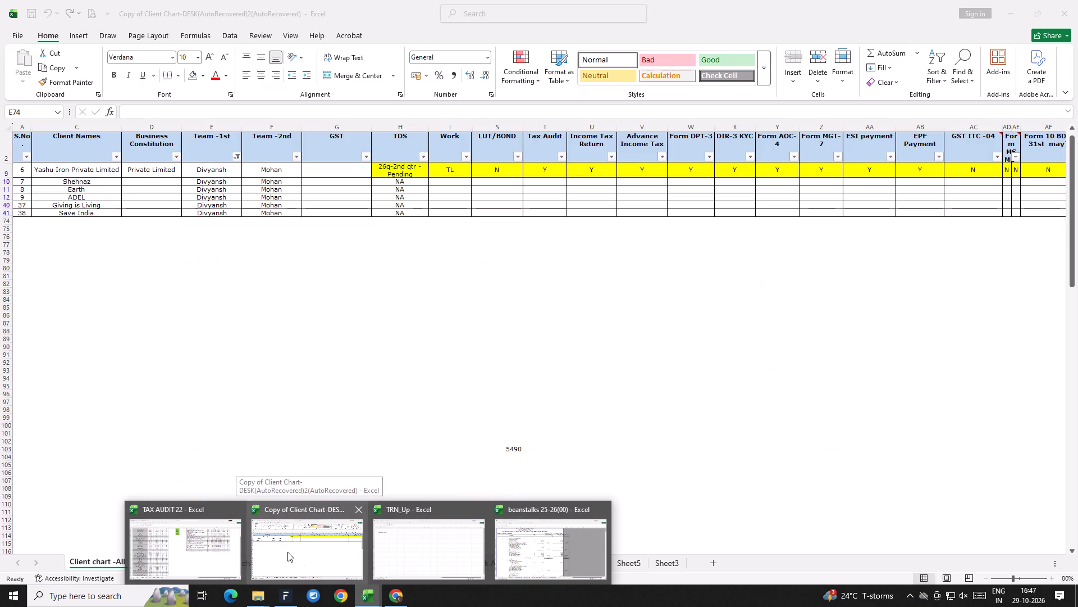
left_click(287, 541)
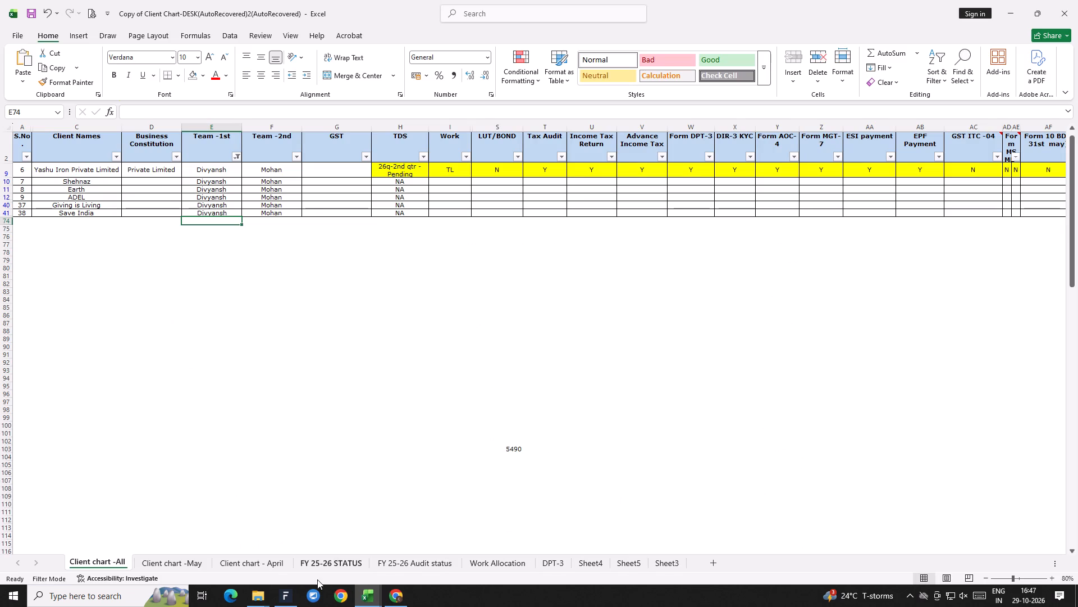
left_click(381, 600)
left_click(189, 548)
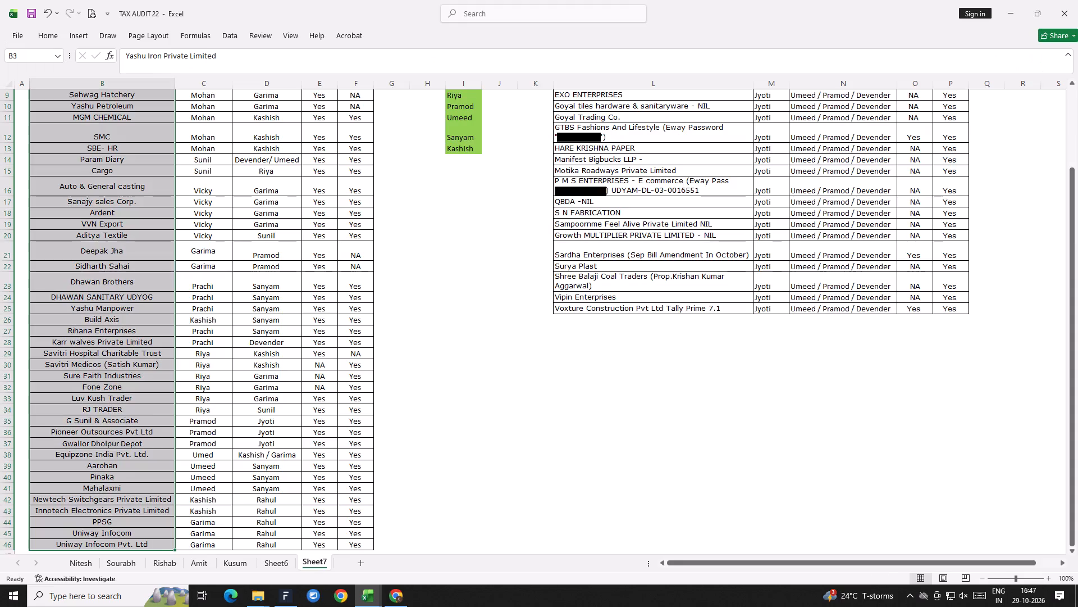
left_click(495, 382)
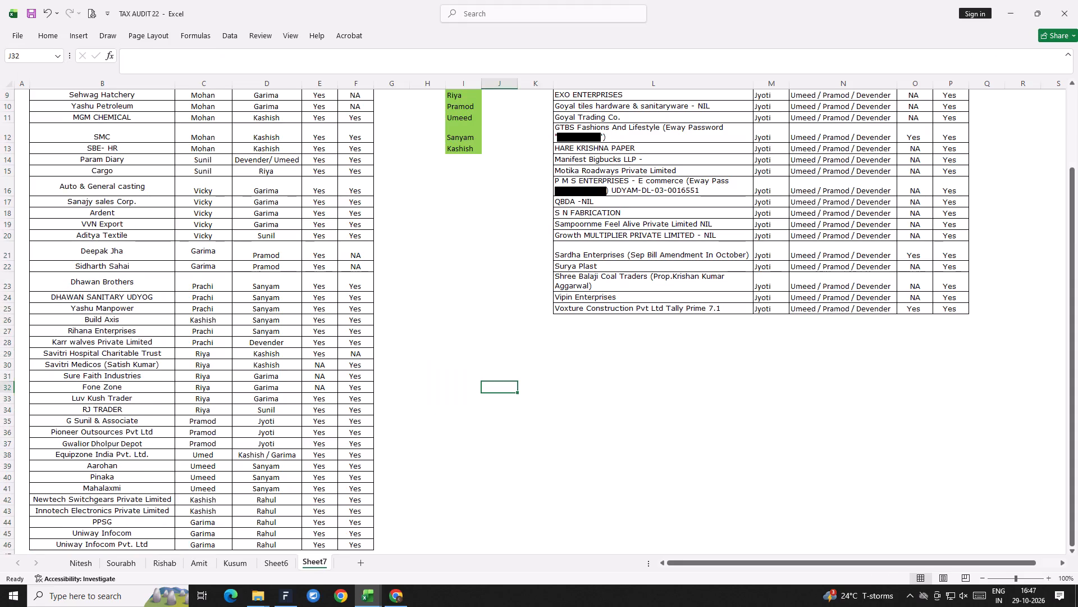
key("Up")
key("Right")
key("Up")
key("Right")
key("Up")
key("Up")
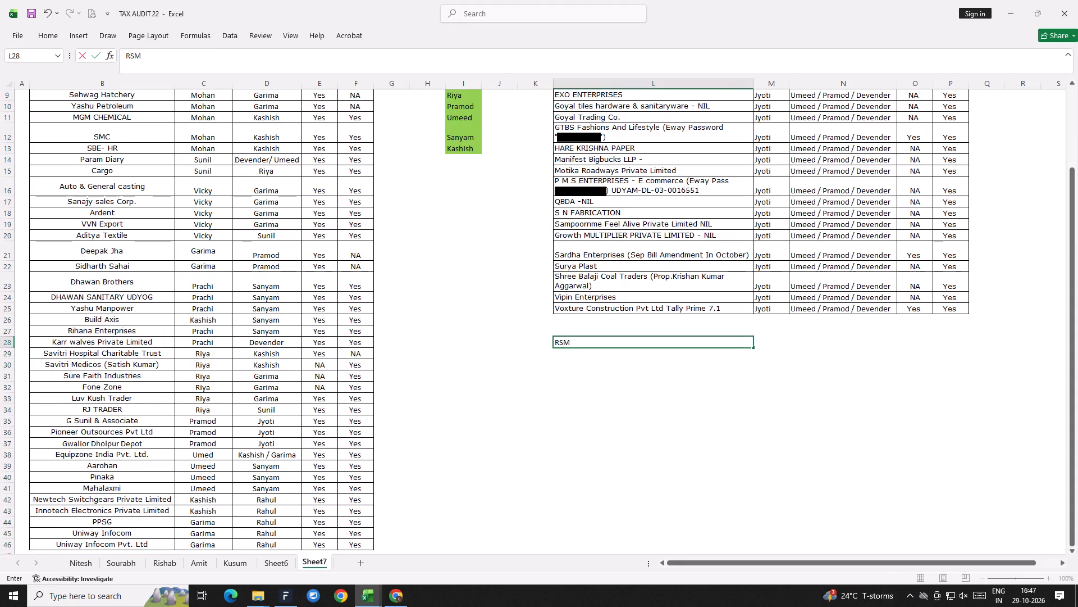
key("Return")
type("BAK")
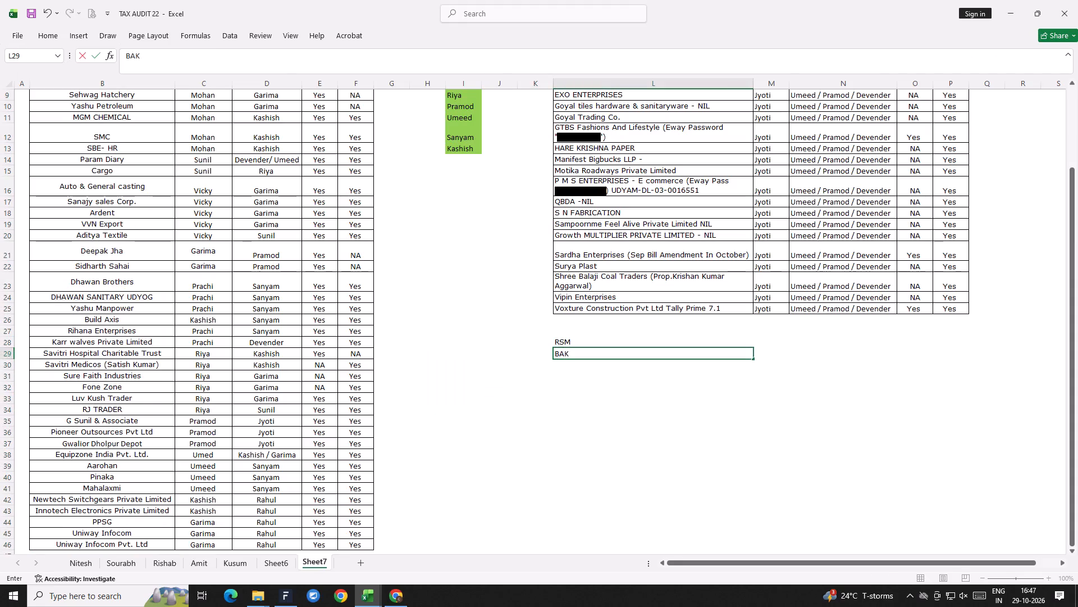
Complete the entry in cell L29 as BAJRANG and enter DYSNSTY in cell L30 of Sheet7.
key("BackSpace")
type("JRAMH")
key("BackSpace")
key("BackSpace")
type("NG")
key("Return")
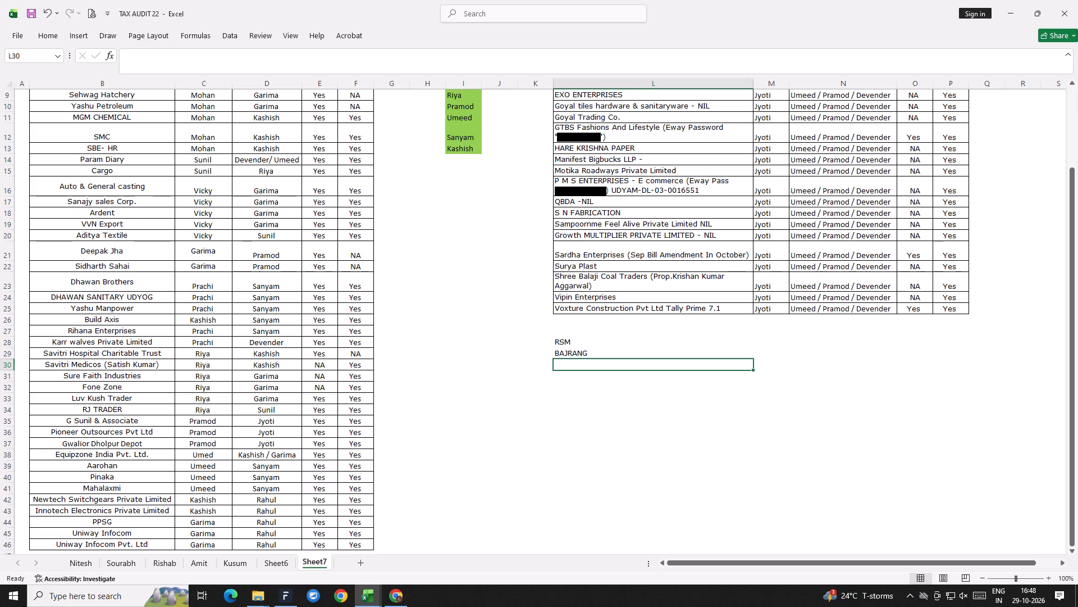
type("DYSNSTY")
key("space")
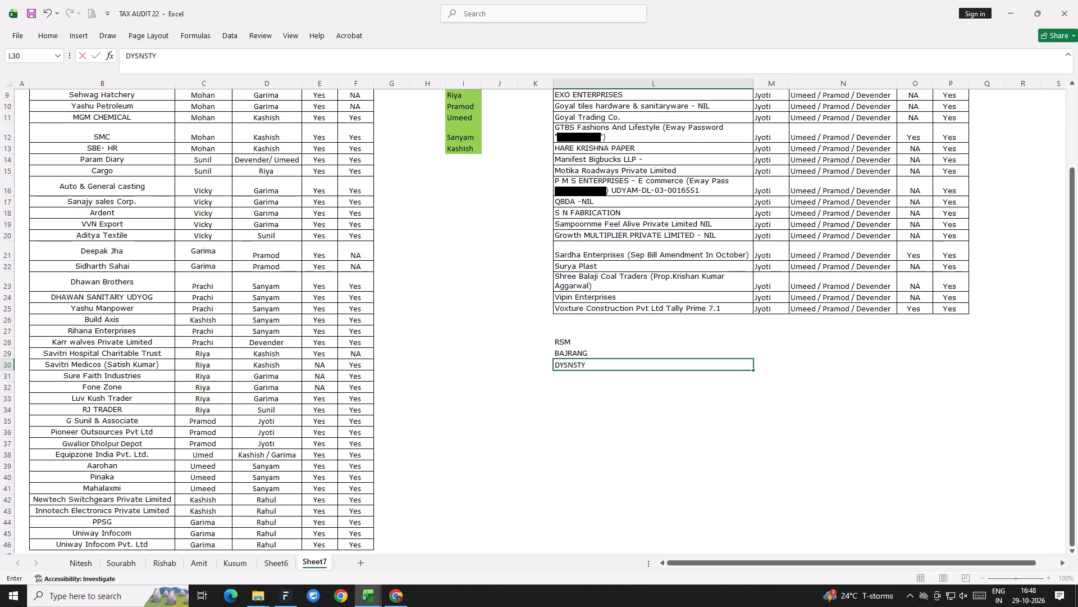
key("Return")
Select the three newly entered names, RSM to DYSNSTY, in cells L28 to L30.
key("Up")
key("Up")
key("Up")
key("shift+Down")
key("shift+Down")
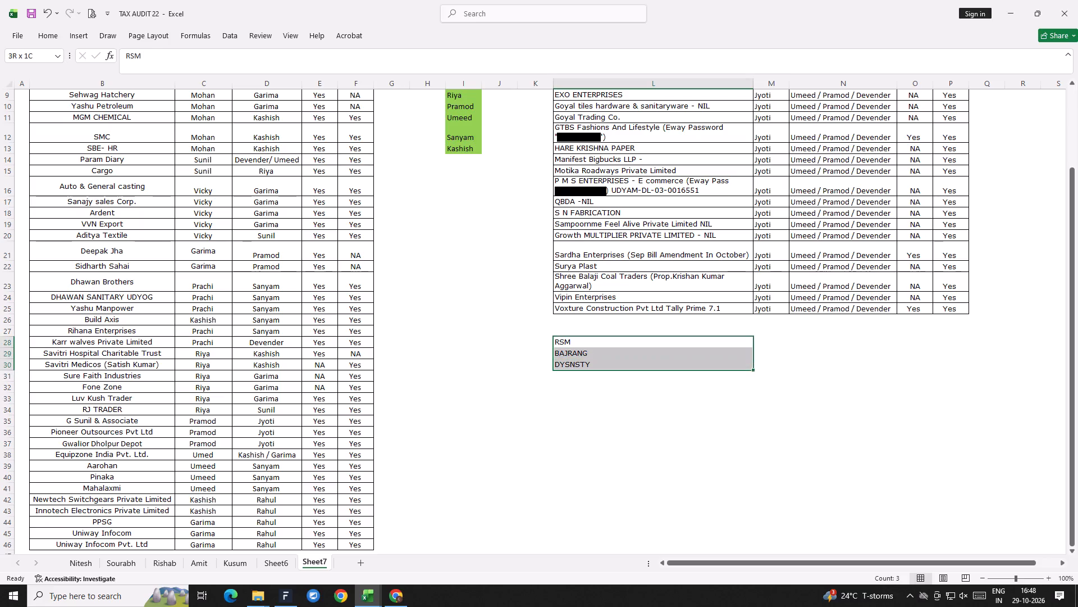